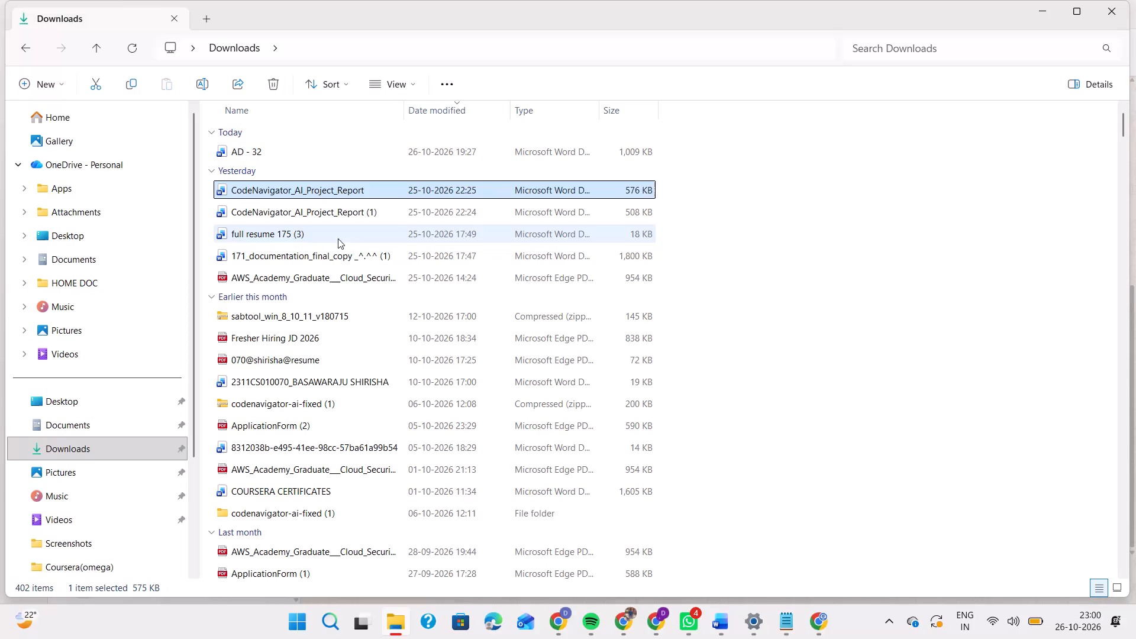
Open the 171_documentation_final_copy _^.^^ (1) document from Downloads, look over its appendix certificate pages, and close it.
{"action": "double_click", "coordinate": [335, 251]}
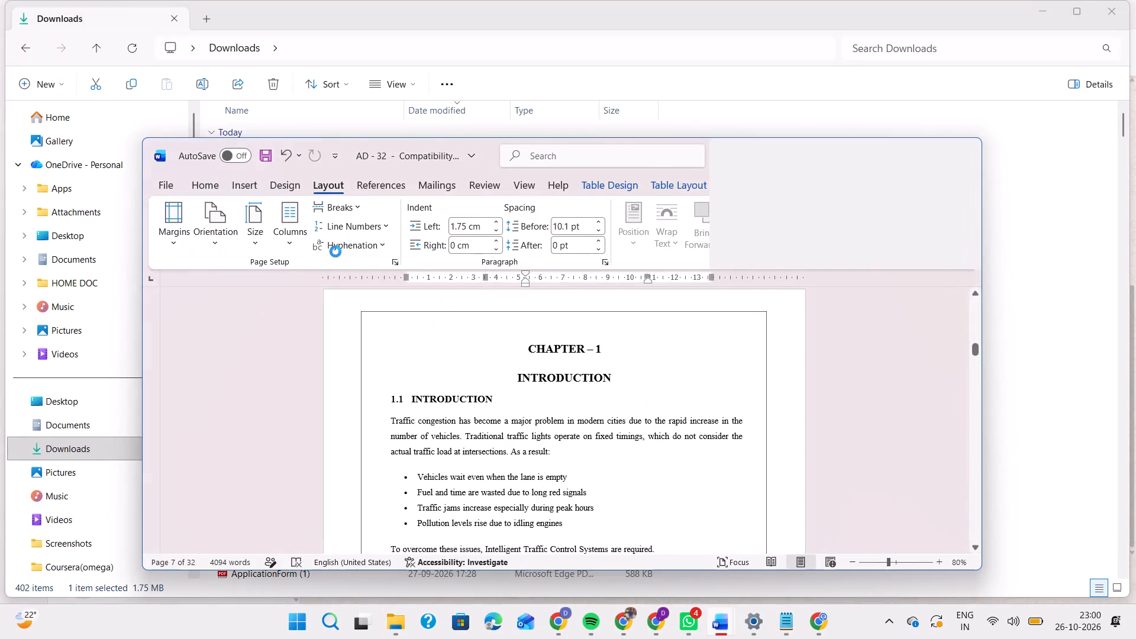
{"action": "scroll", "coordinate": [637, 417], "scroll_direction": "down", "scroll_amount": 19}
{"action": "scroll", "coordinate": [637, 417], "scroll_direction": "down", "scroll_amount": 15}
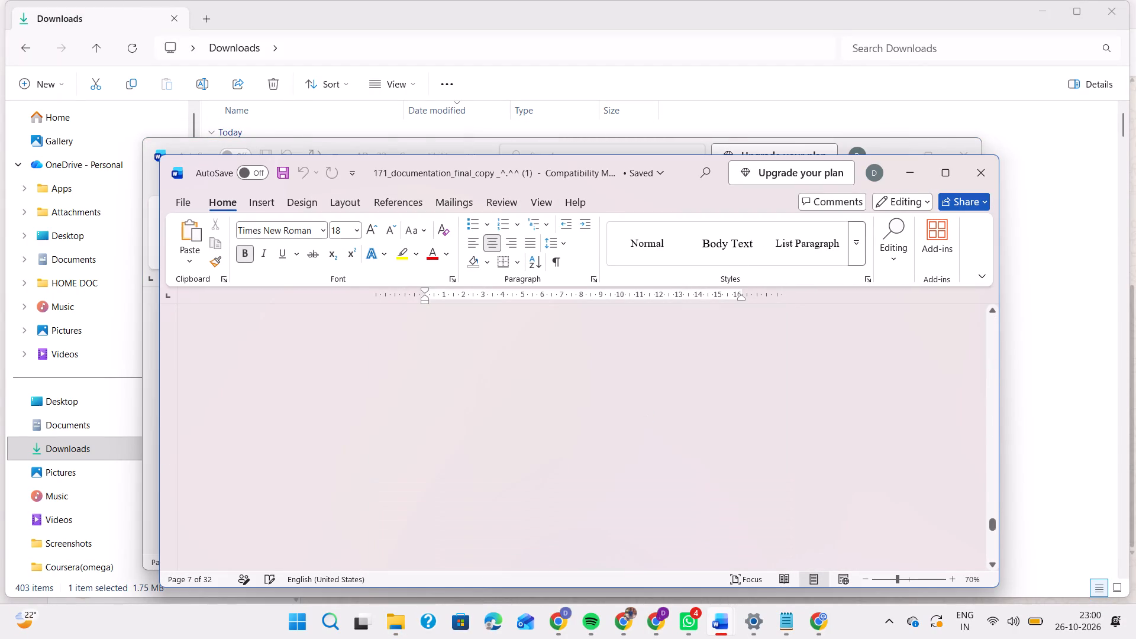
{"action": "scroll", "coordinate": [637, 417], "scroll_direction": "down", "scroll_amount": 8}
{"action": "scroll", "coordinate": [637, 417], "scroll_direction": "down", "scroll_amount": 16}
{"action": "scroll", "coordinate": [637, 417], "scroll_direction": "down", "scroll_amount": 5}
{"action": "scroll", "coordinate": [637, 417], "scroll_direction": "up", "scroll_amount": 1}
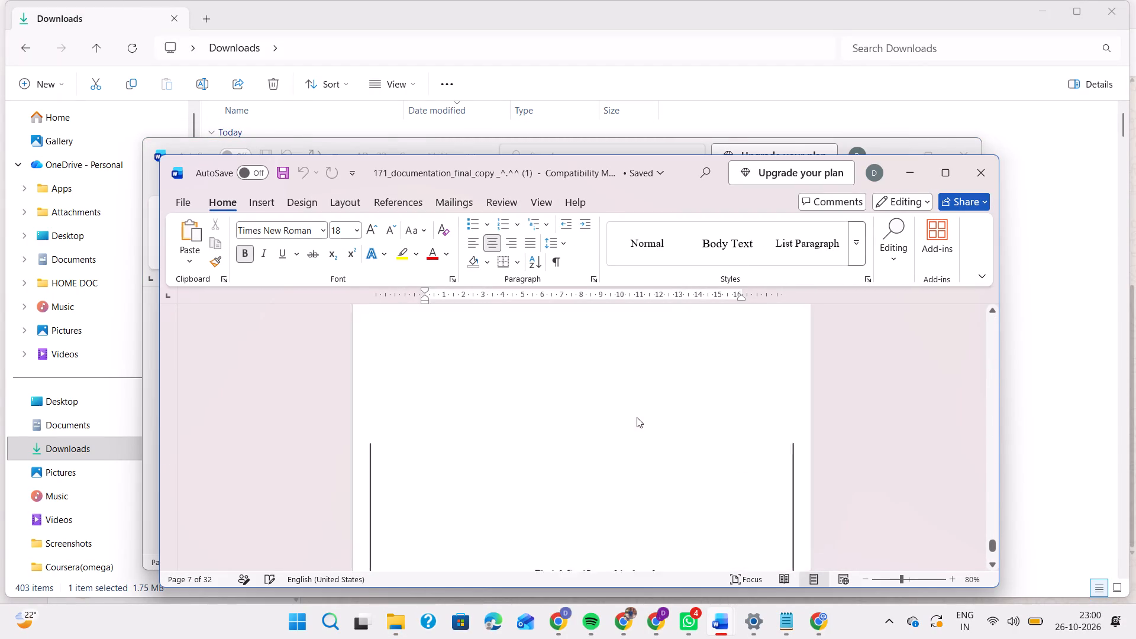
{"action": "scroll", "coordinate": [637, 417], "scroll_direction": "down", "scroll_amount": 14}
{"action": "scroll", "coordinate": [637, 417], "scroll_direction": "down", "scroll_amount": 11}
{"action": "scroll", "coordinate": [637, 417], "scroll_direction": "up", "scroll_amount": 10}
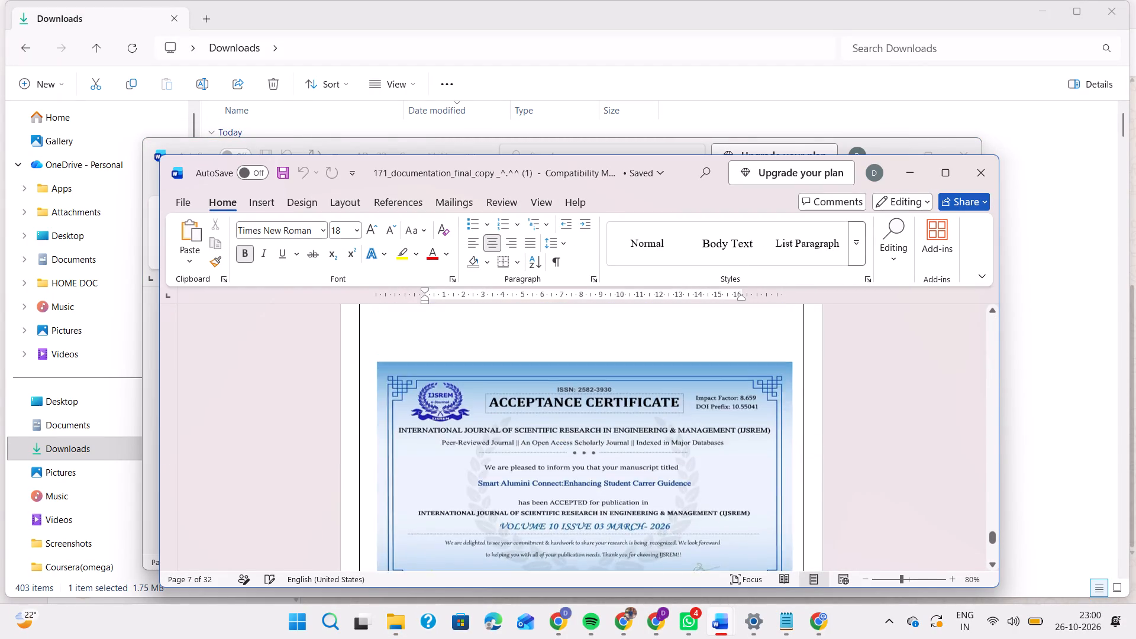
{"action": "scroll", "coordinate": [637, 417], "scroll_direction": "up", "scroll_amount": 3}
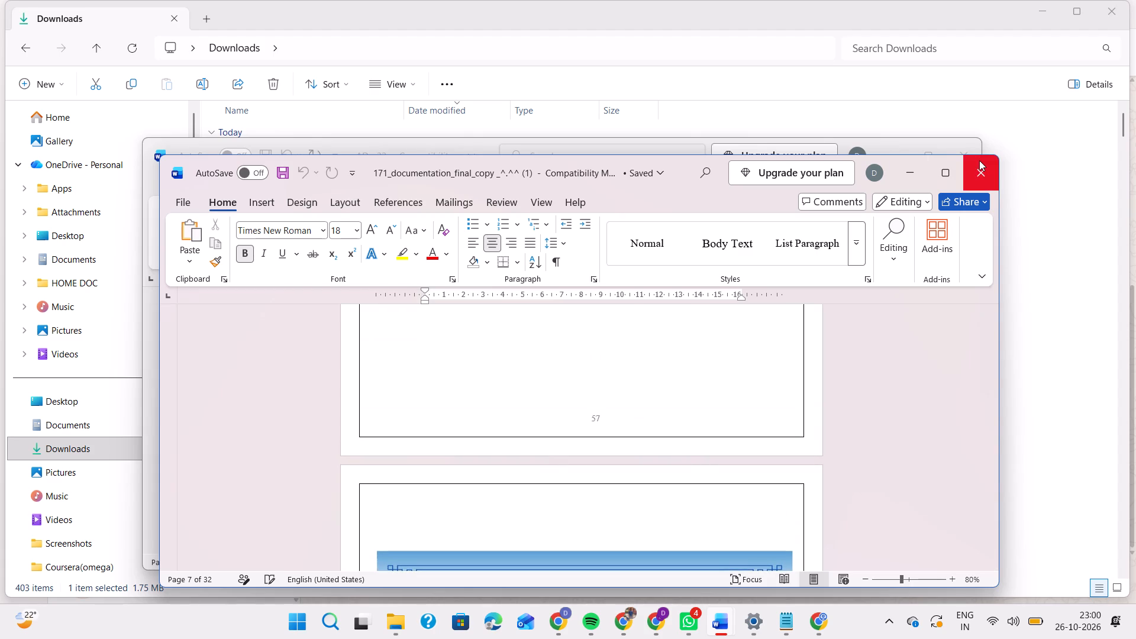
{"action": "left_click", "coordinate": [979, 161]}
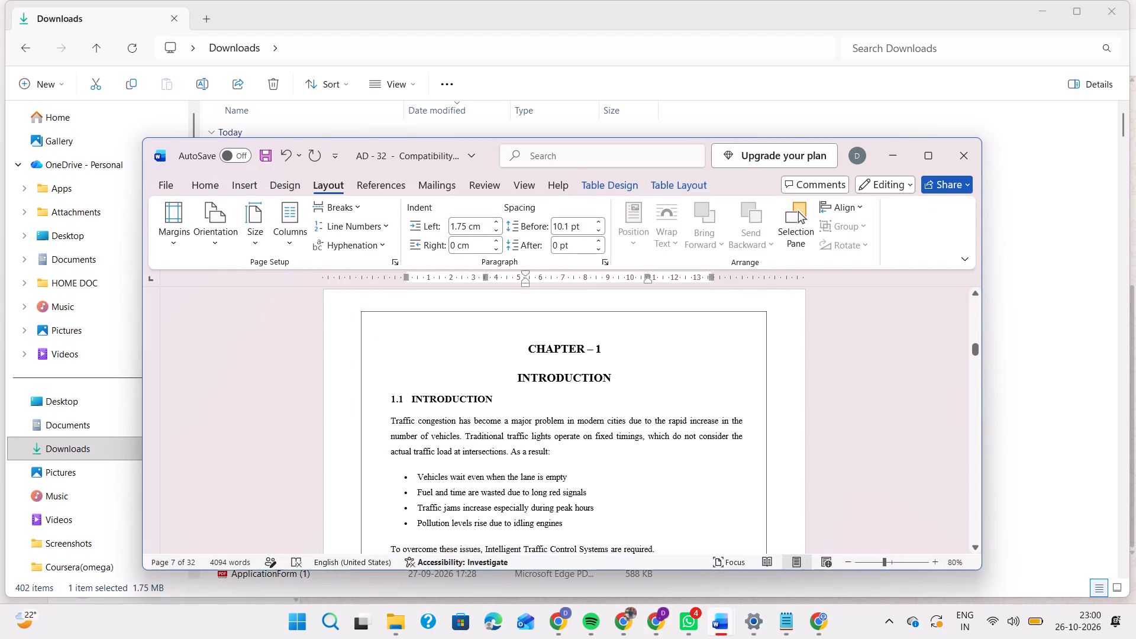
Examine the AD - 32 report from Chapter 1 through its last page, then its title page and front matter.
{"action": "scroll", "coordinate": [718, 415], "scroll_direction": "down", "scroll_amount": 2}
{"action": "scroll", "coordinate": [704, 473], "scroll_direction": "down", "scroll_amount": 4}
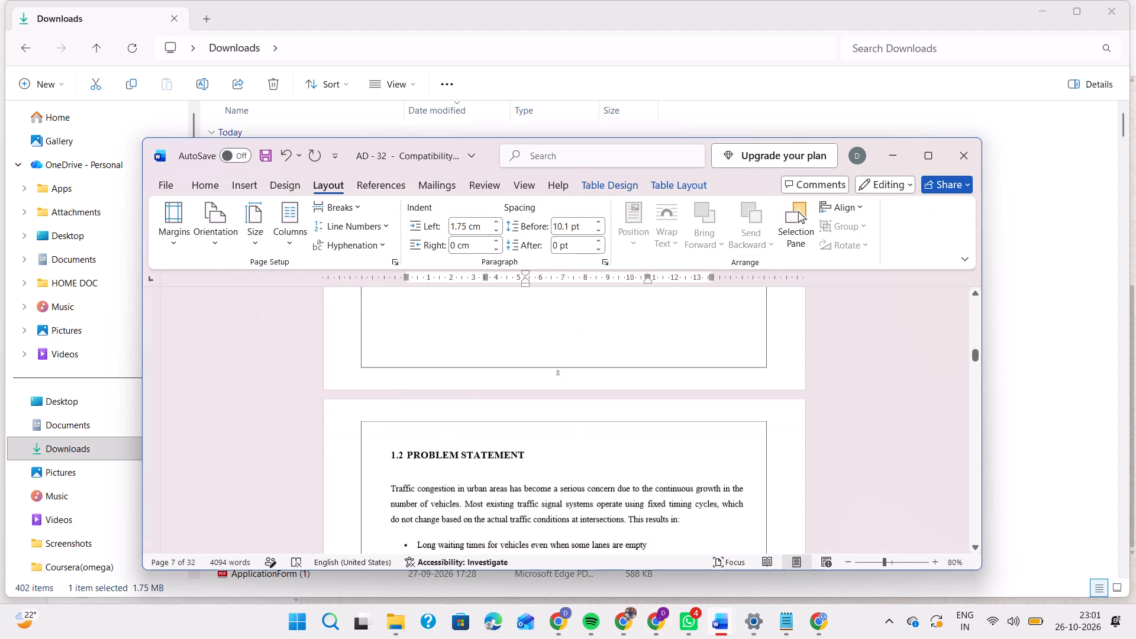
{"action": "scroll", "coordinate": [704, 473], "scroll_direction": "down", "scroll_amount": 10}
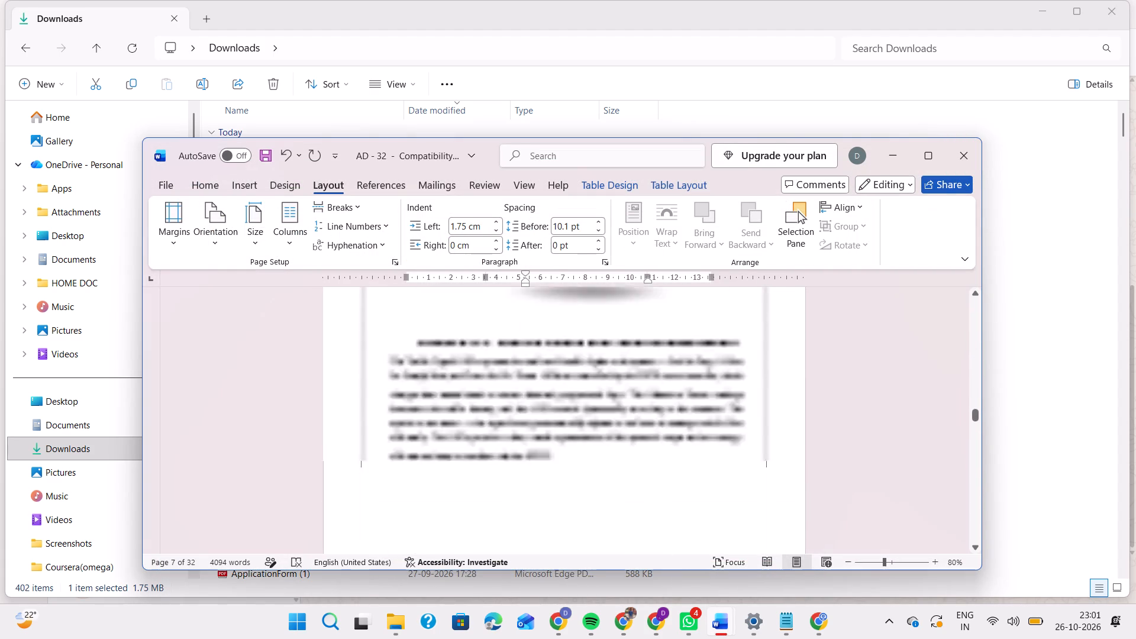
{"action": "scroll", "coordinate": [704, 473], "scroll_direction": "down", "scroll_amount": 20}
{"action": "scroll", "coordinate": [704, 473], "scroll_direction": "down", "scroll_amount": 20}
{"action": "scroll", "coordinate": [704, 473], "scroll_direction": "down", "scroll_amount": 20}
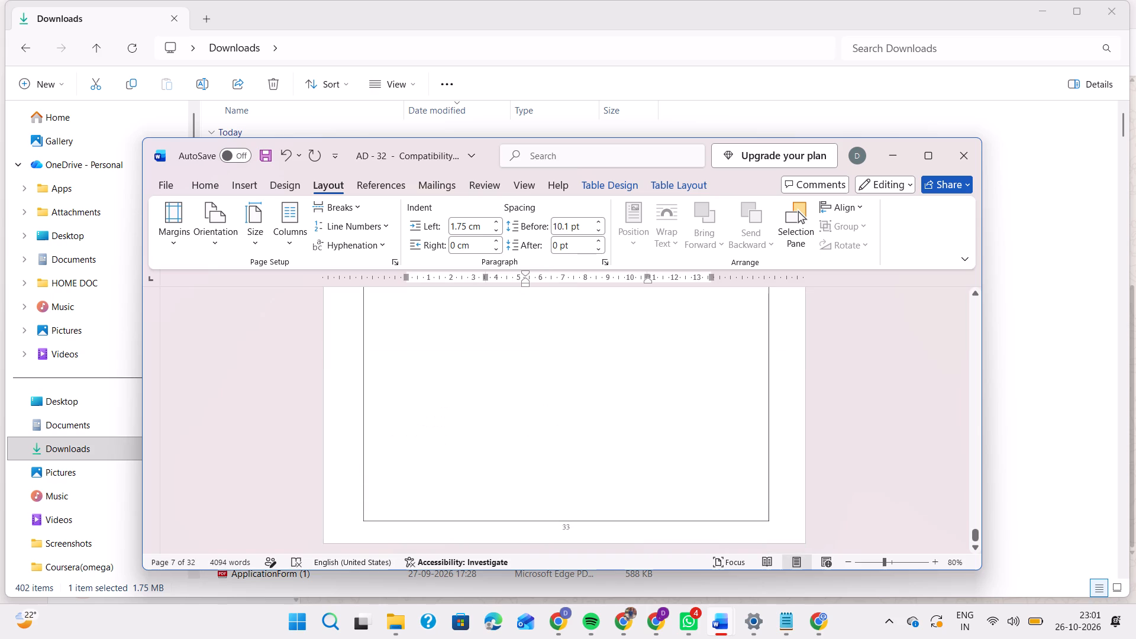
{"action": "scroll", "coordinate": [764, 424], "scroll_direction": "up", "scroll_amount": 19}
{"action": "scroll", "coordinate": [764, 424], "scroll_direction": "up", "scroll_amount": 8}
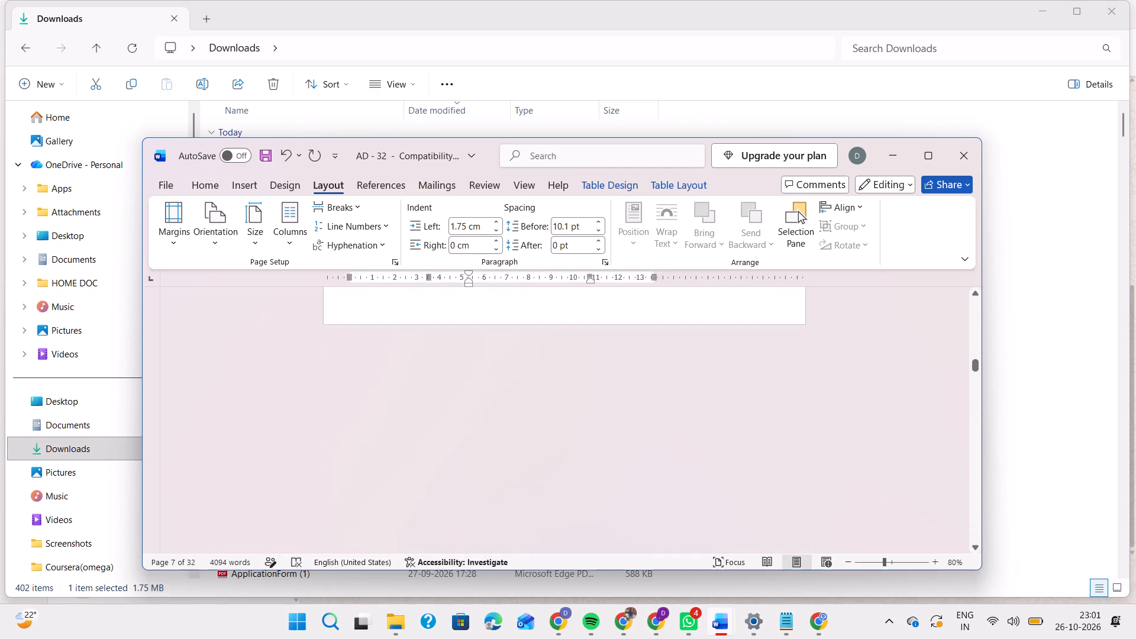
{"action": "scroll", "coordinate": [764, 424], "scroll_direction": "up", "scroll_amount": 20}
{"action": "scroll", "coordinate": [764, 424], "scroll_direction": "up", "scroll_amount": 1}
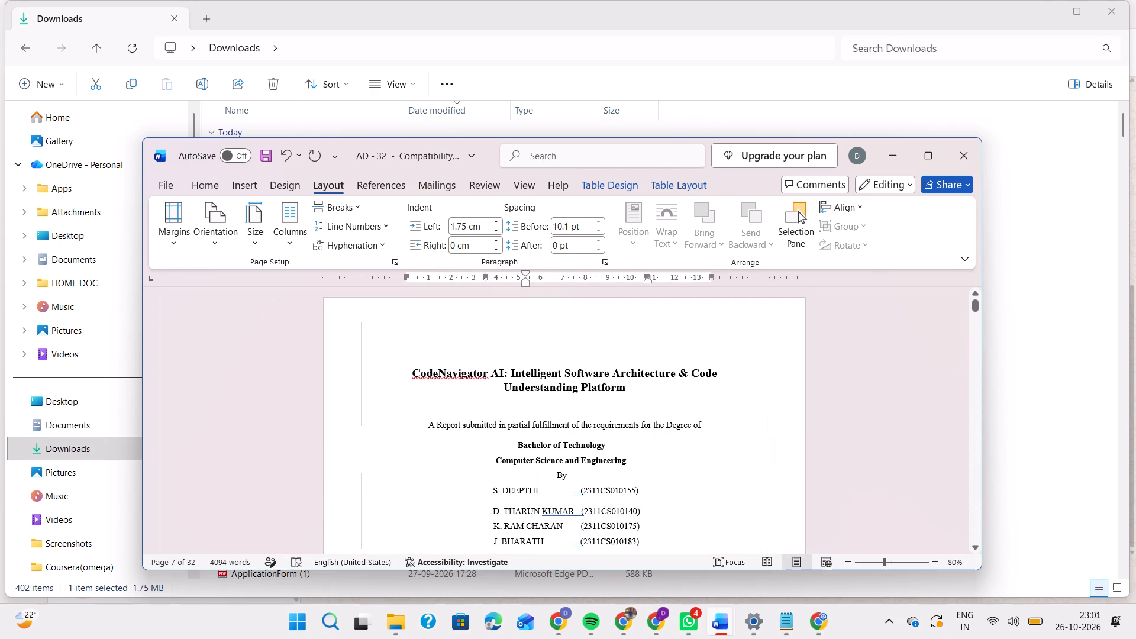
{"action": "scroll", "coordinate": [690, 428], "scroll_direction": "down", "scroll_amount": 10}
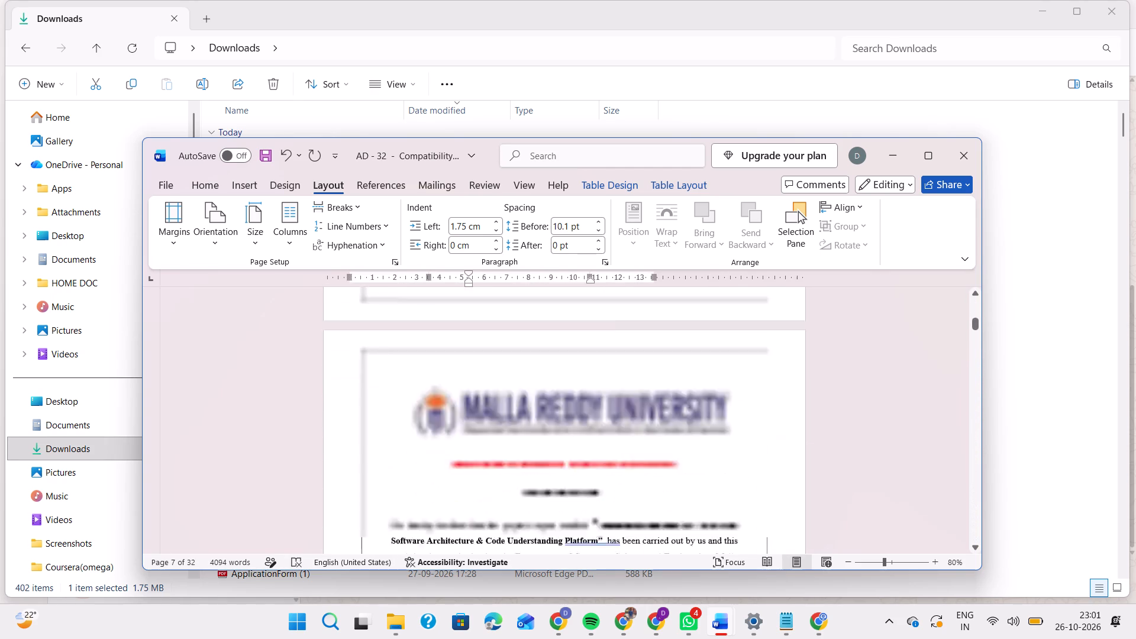
{"action": "scroll", "coordinate": [690, 428], "scroll_direction": "down", "scroll_amount": 11}
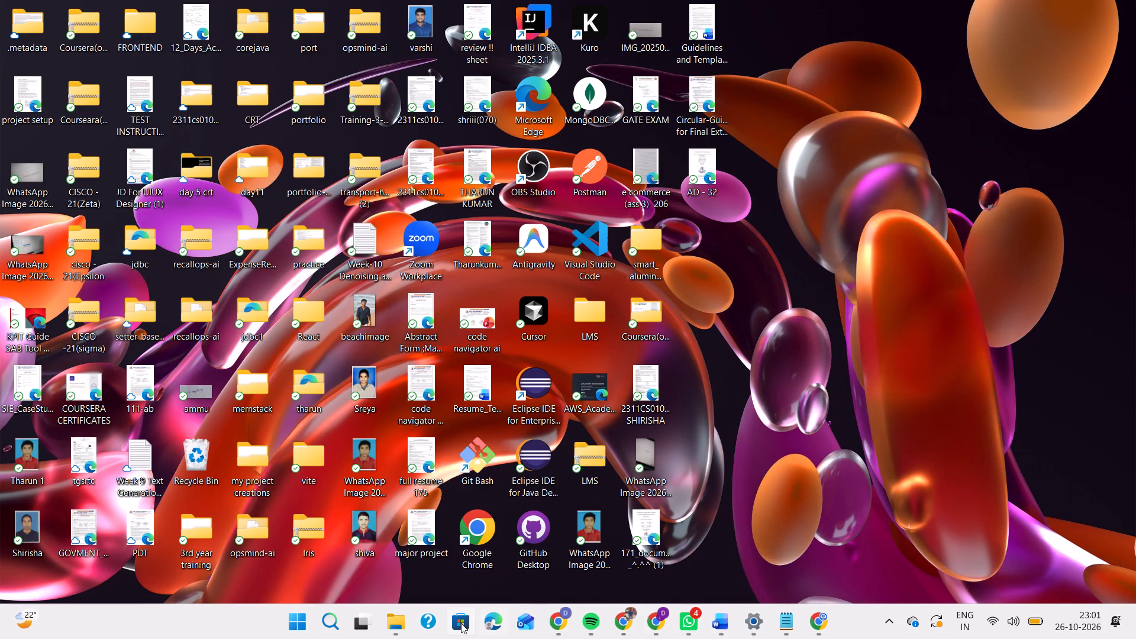
Reopen the 171_documentation_final_copy _^.^^ (1) document from the Downloads folder.
{"action": "left_click", "coordinate": [390, 631]}
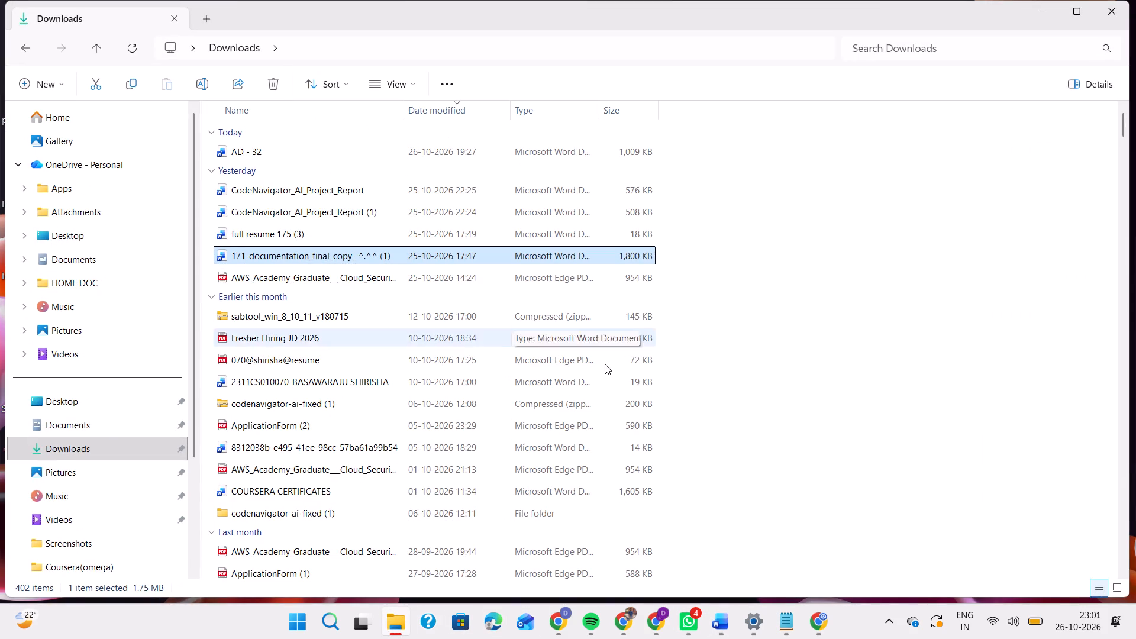
{"action": "double_click", "coordinate": [343, 258]}
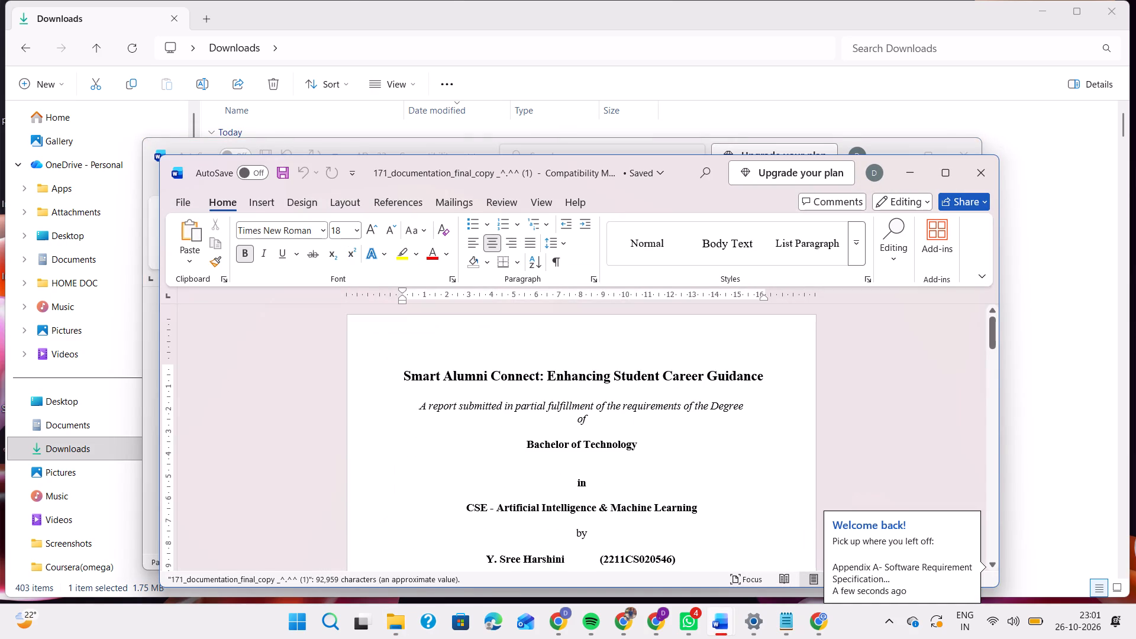
Look through the Smart Alumni Connect report for its appendix certificate pages, with the document window maximized.
{"action": "scroll", "coordinate": [631, 409], "scroll_direction": "down", "scroll_amount": 2}
{"action": "scroll", "coordinate": [631, 457], "scroll_direction": "down", "scroll_amount": 3}
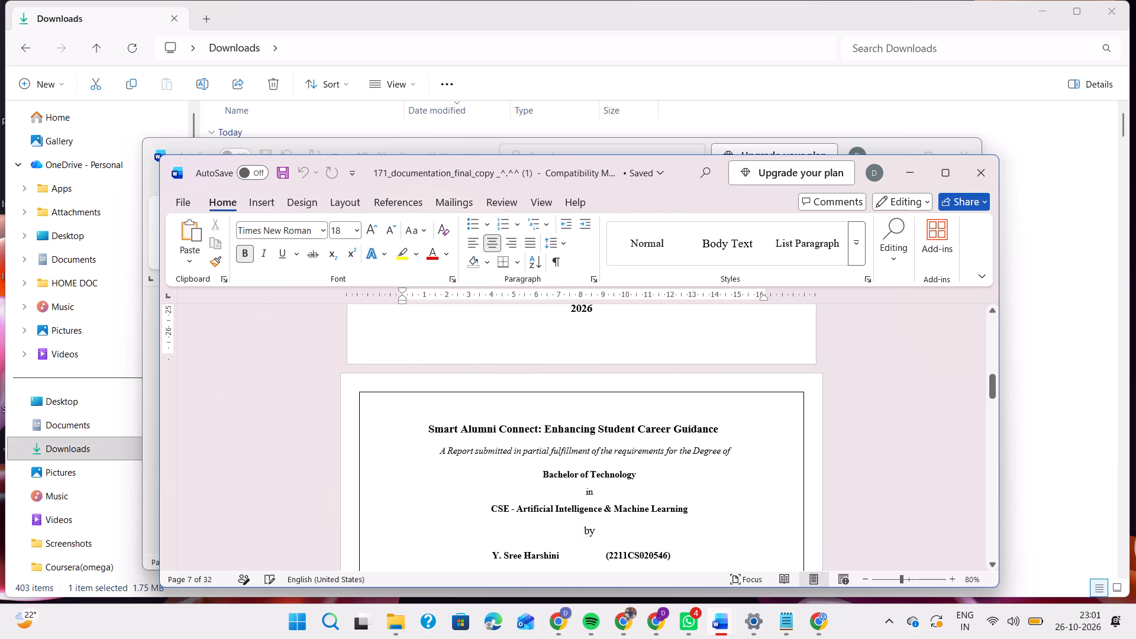
{"action": "scroll", "coordinate": [732, 434], "scroll_direction": "down", "scroll_amount": 4}
{"action": "scroll", "coordinate": [732, 434], "scroll_direction": "down", "scroll_amount": 20}
{"action": "scroll", "coordinate": [732, 434], "scroll_direction": "down", "scroll_amount": 17}
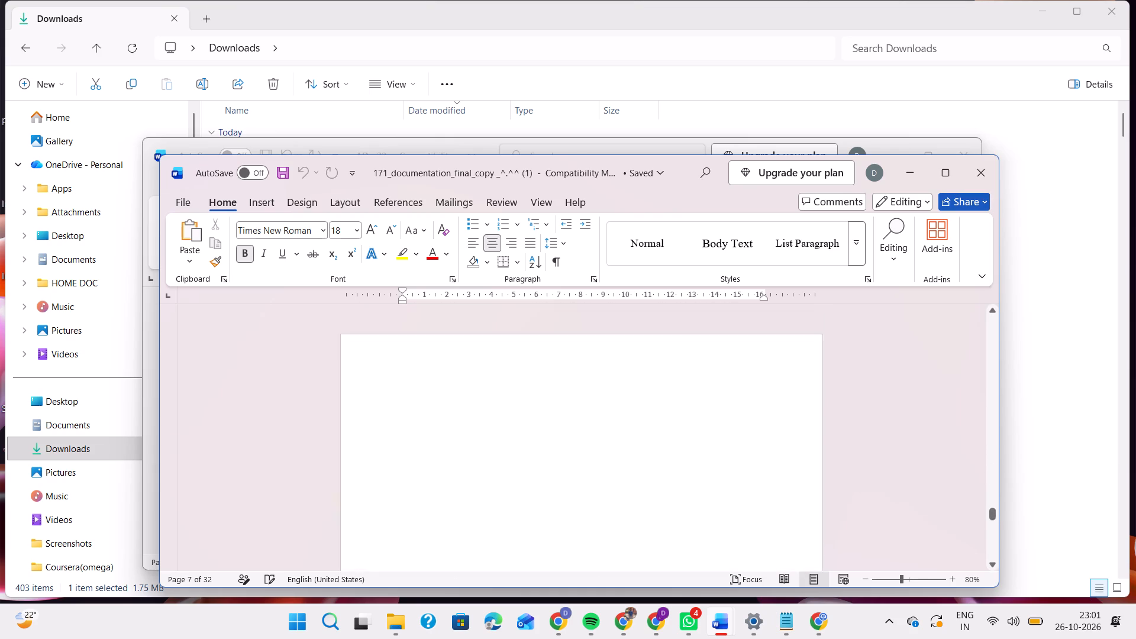
{"action": "scroll", "coordinate": [732, 434], "scroll_direction": "down", "scroll_amount": 20}
{"action": "scroll", "coordinate": [732, 434], "scroll_direction": "down", "scroll_amount": 20}
{"action": "scroll", "coordinate": [732, 434], "scroll_direction": "down", "scroll_amount": 20}
{"action": "scroll", "coordinate": [682, 439], "scroll_direction": "down", "scroll_amount": 11}
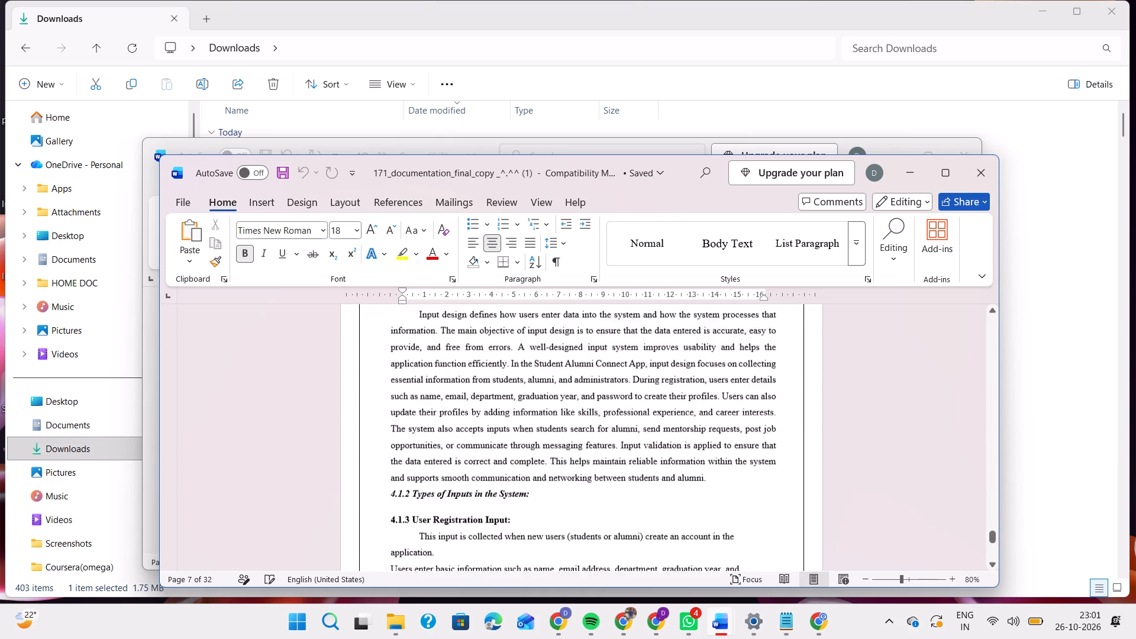
{"action": "scroll", "coordinate": [682, 439], "scroll_direction": "down", "scroll_amount": 14}
{"action": "scroll", "coordinate": [618, 433], "scroll_direction": "down", "scroll_amount": 5}
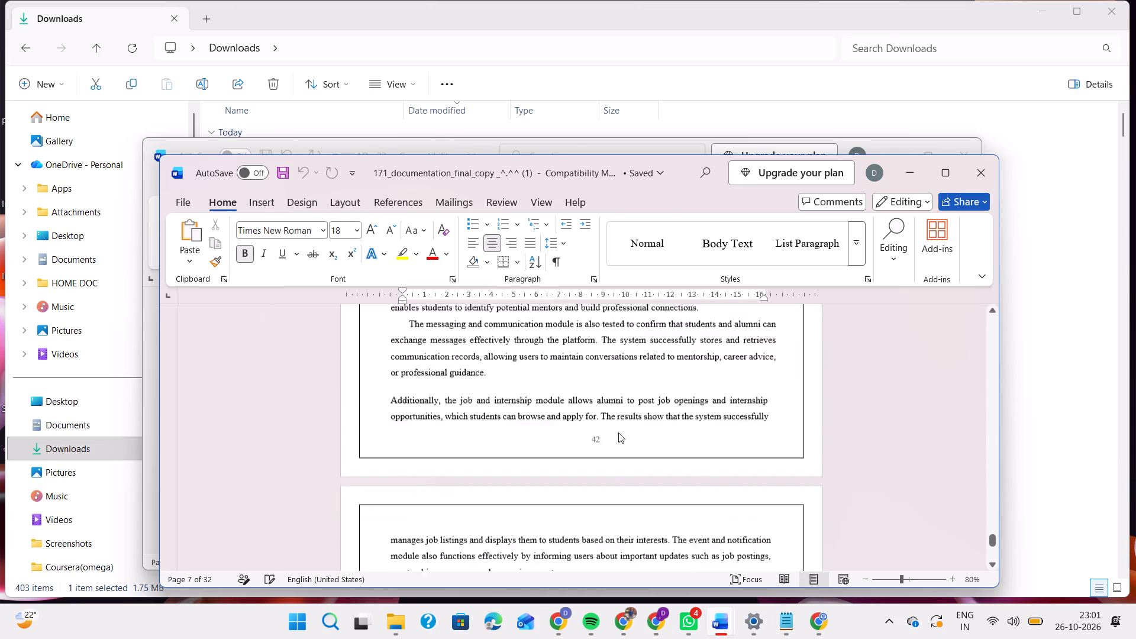
{"action": "scroll", "coordinate": [618, 433], "scroll_direction": "down", "scroll_amount": 16}
{"action": "scroll", "coordinate": [618, 433], "scroll_direction": "down", "scroll_amount": 6}
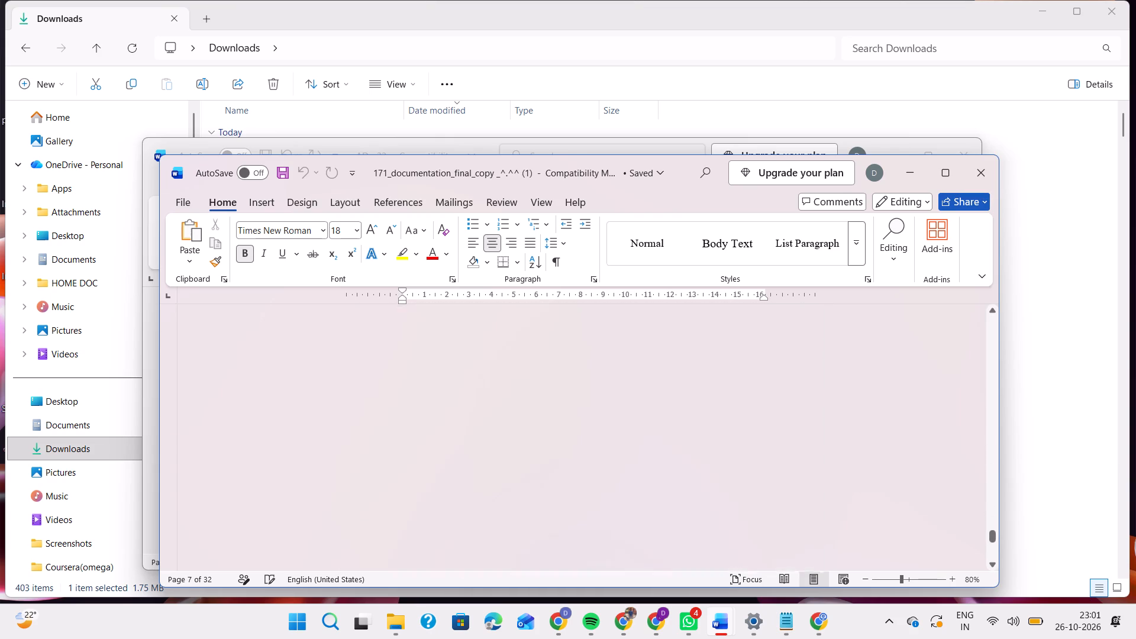
{"action": "scroll", "coordinate": [605, 385], "scroll_direction": "up", "scroll_amount": 7}
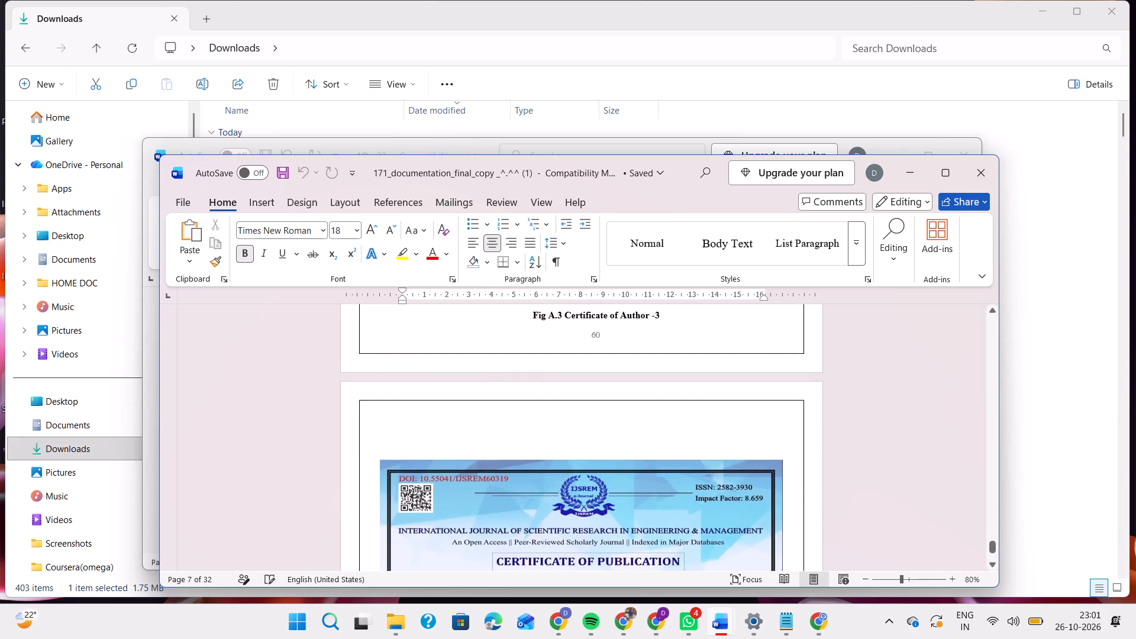
{"action": "scroll", "coordinate": [569, 528], "scroll_direction": "up", "scroll_amount": 1}
{"action": "left_click", "coordinate": [954, 166]}
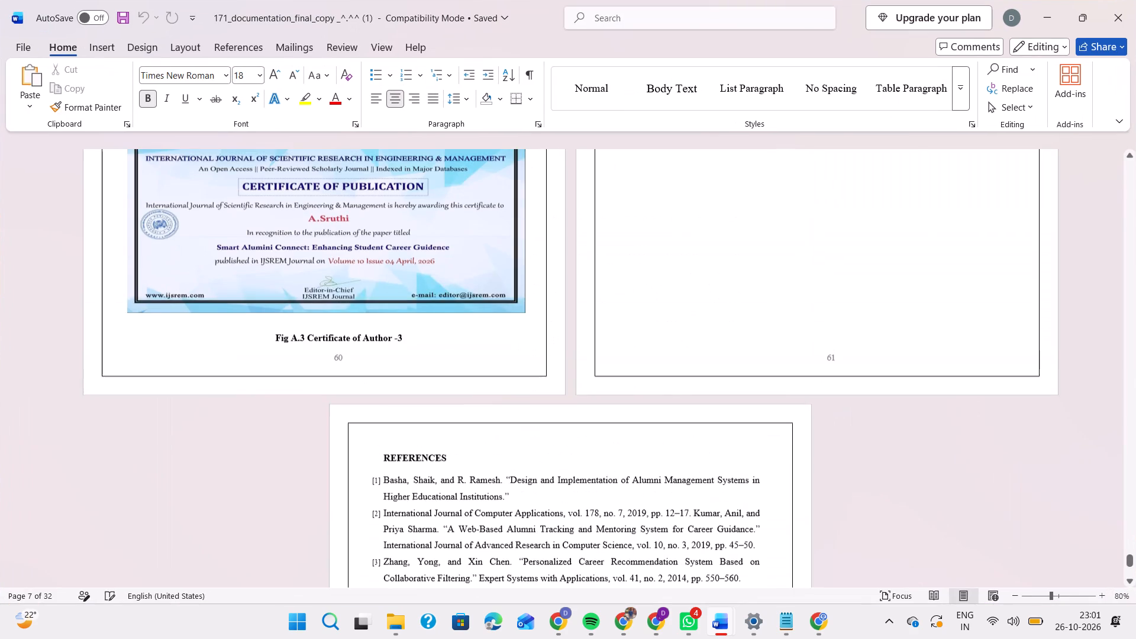
{"action": "scroll", "coordinate": [648, 398], "scroll_direction": "up", "scroll_amount": 7}
{"action": "scroll", "coordinate": [586, 449], "scroll_direction": "up", "scroll_amount": 2}
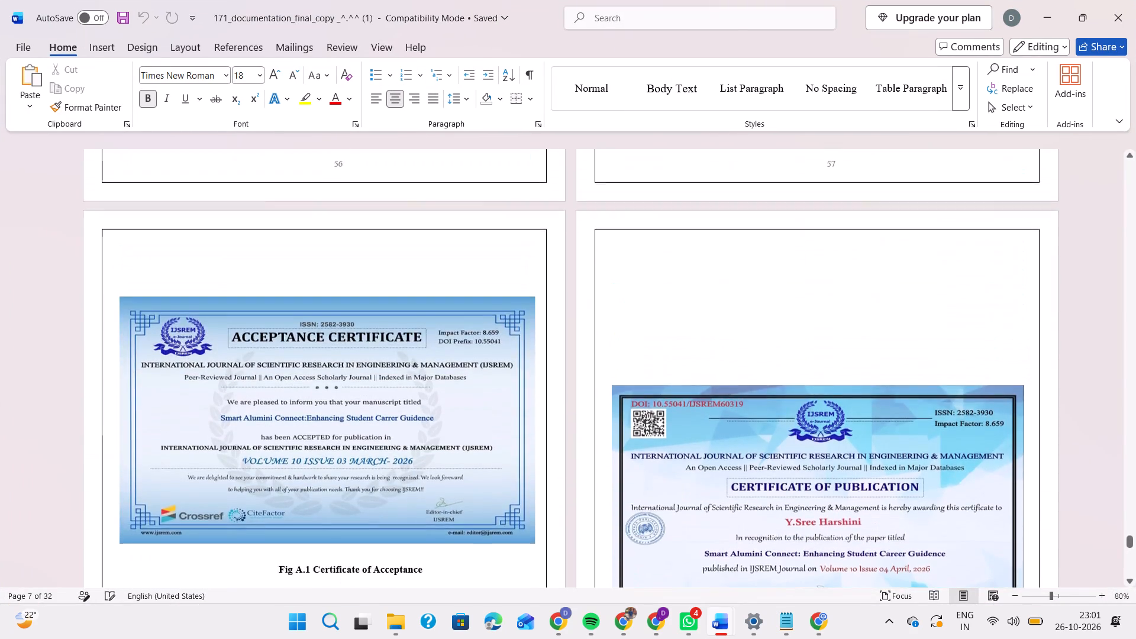
{"action": "scroll", "coordinate": [586, 449], "scroll_direction": "up", "scroll_amount": 2}
{"action": "scroll", "coordinate": [556, 459], "scroll_direction": "down", "scroll_amount": 5}
Delete the acceptance certificate image and its Fig A.1 Certificate of Acceptance caption.
{"action": "left_click", "coordinate": [377, 471]}
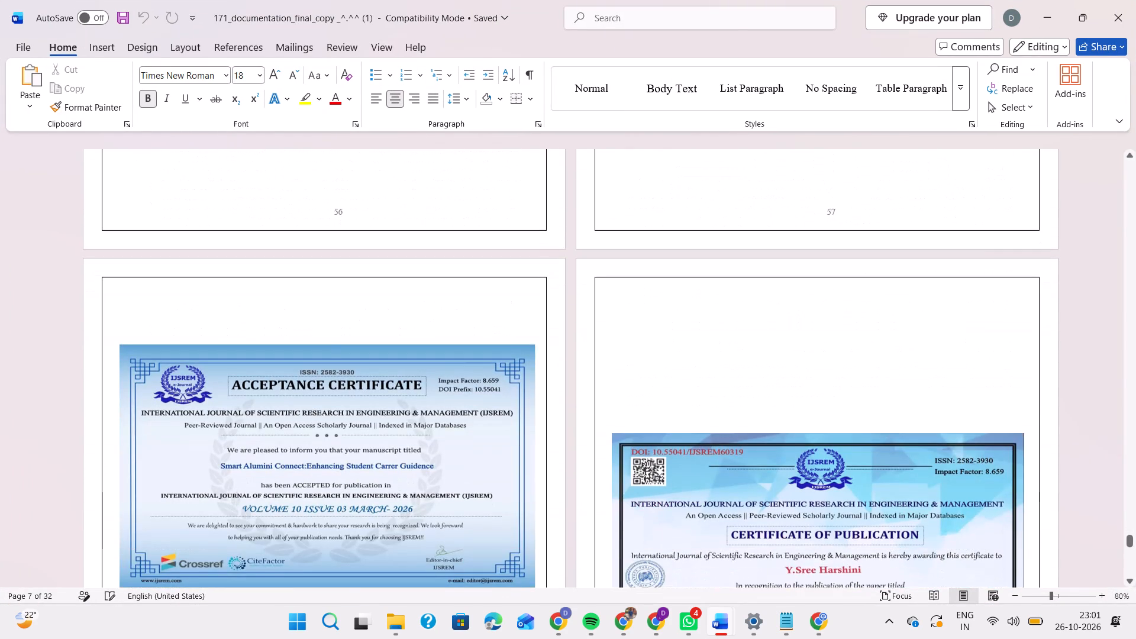
{"action": "key", "text": "Delete"}
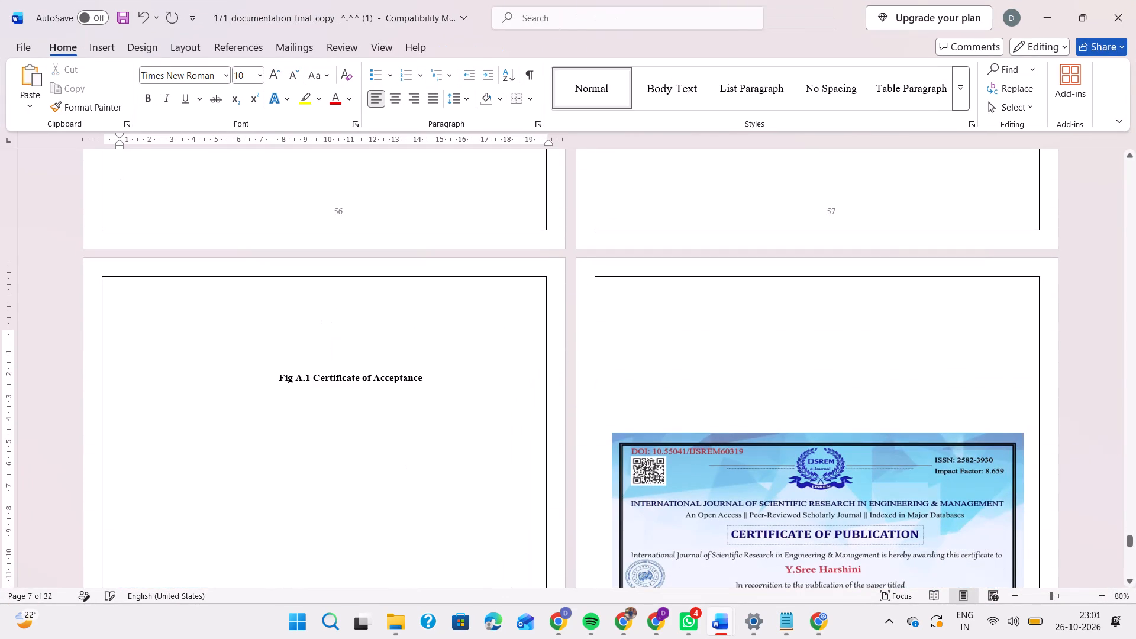
{"action": "triple_click", "coordinate": [363, 379]}
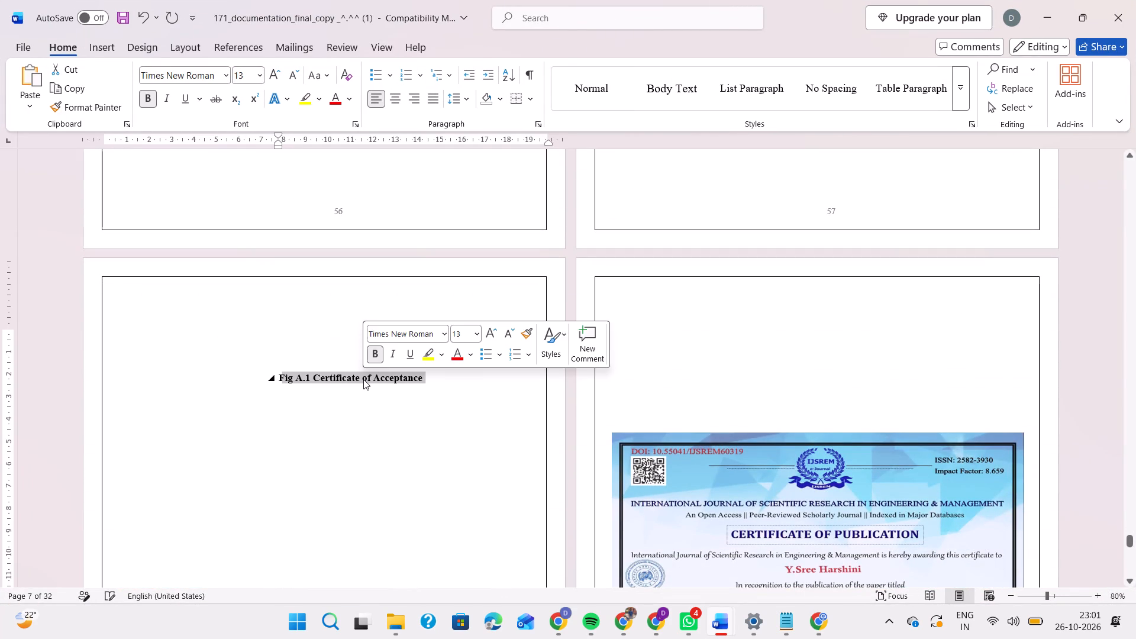
{"action": "triple_click", "coordinate": [363, 379]}
{"action": "key", "text": "Delete"}
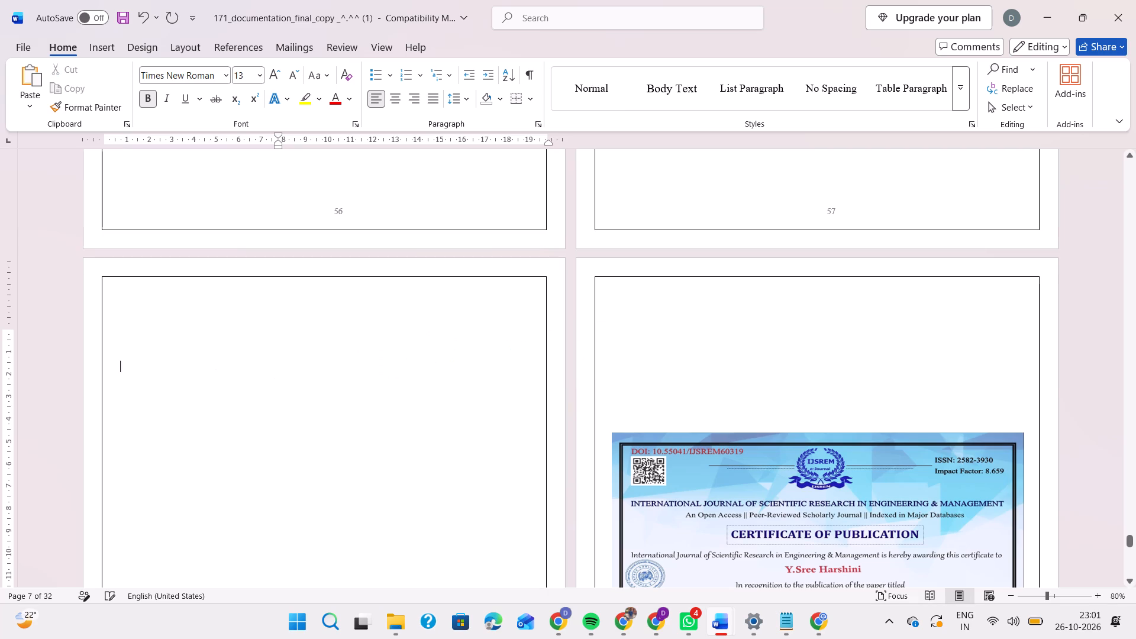
Remove the emptied page and surplus blank lines ahead of the first author's certificate of publication.
{"action": "left_click", "coordinate": [802, 474]}
{"action": "left_click", "coordinate": [327, 296]}
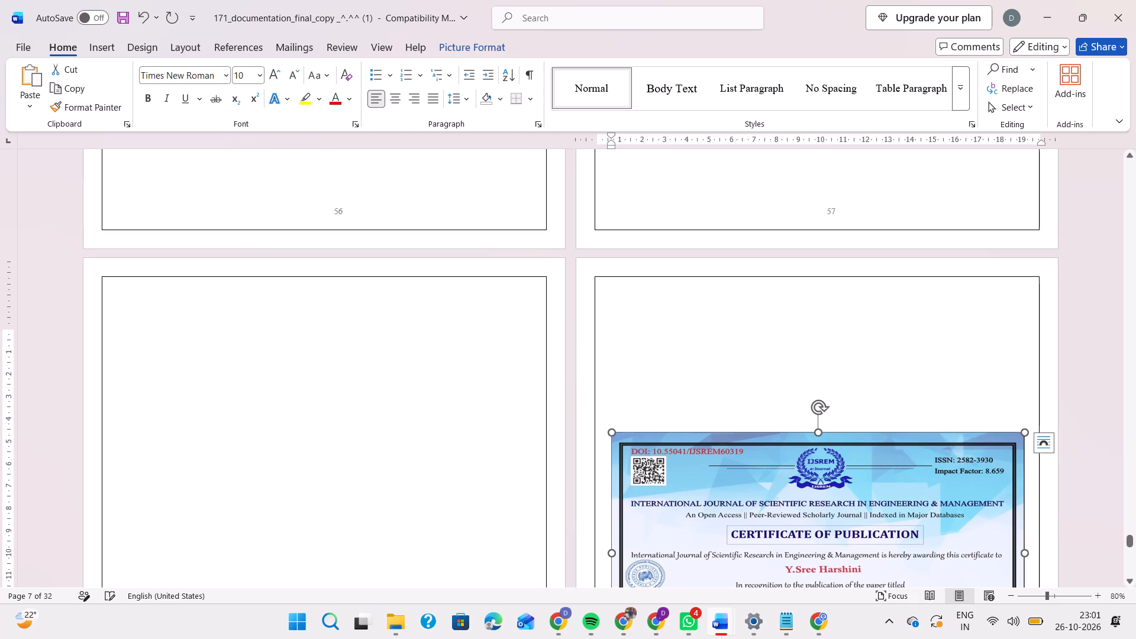
{"action": "key", "text": "Delete"}
{"action": "key", "text": "Delete"}
{"action": "key", "text": "Delete"}
{"action": "key", "text": "Delete"}
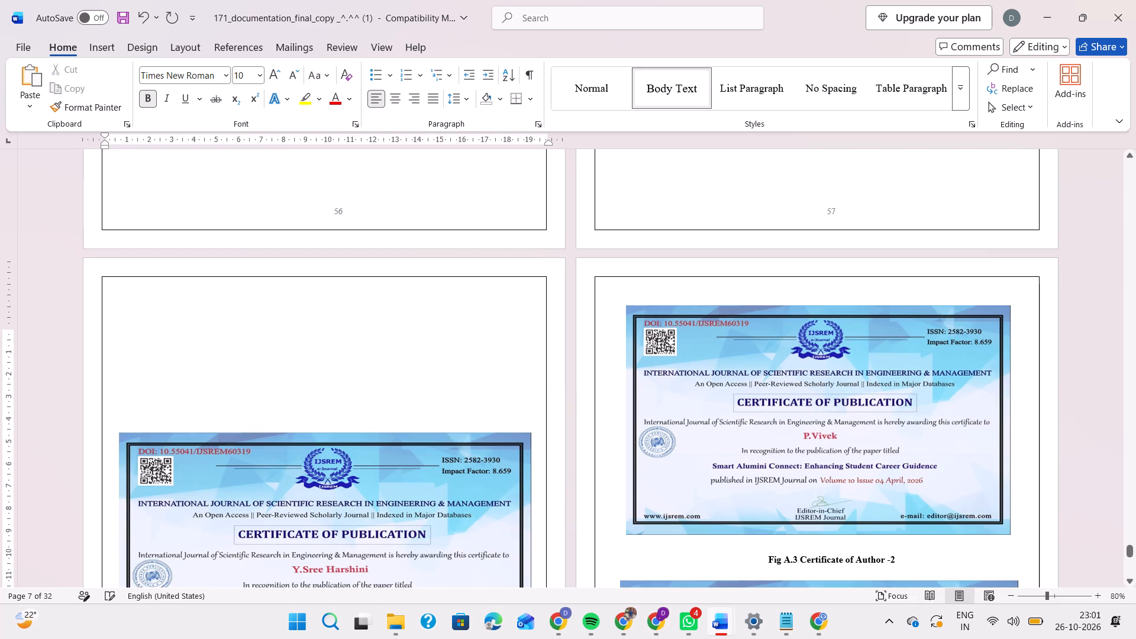
{"action": "key", "text": "Delete"}
{"action": "key", "text": "Delete"}
{"action": "key", "text": "Delete"}
{"action": "key", "text": "Delete"}
{"action": "key", "text": "Delete"}
{"action": "key", "text": "Delete"}
{"action": "key", "text": "Delete"}
{"action": "key", "text": "Delete"}
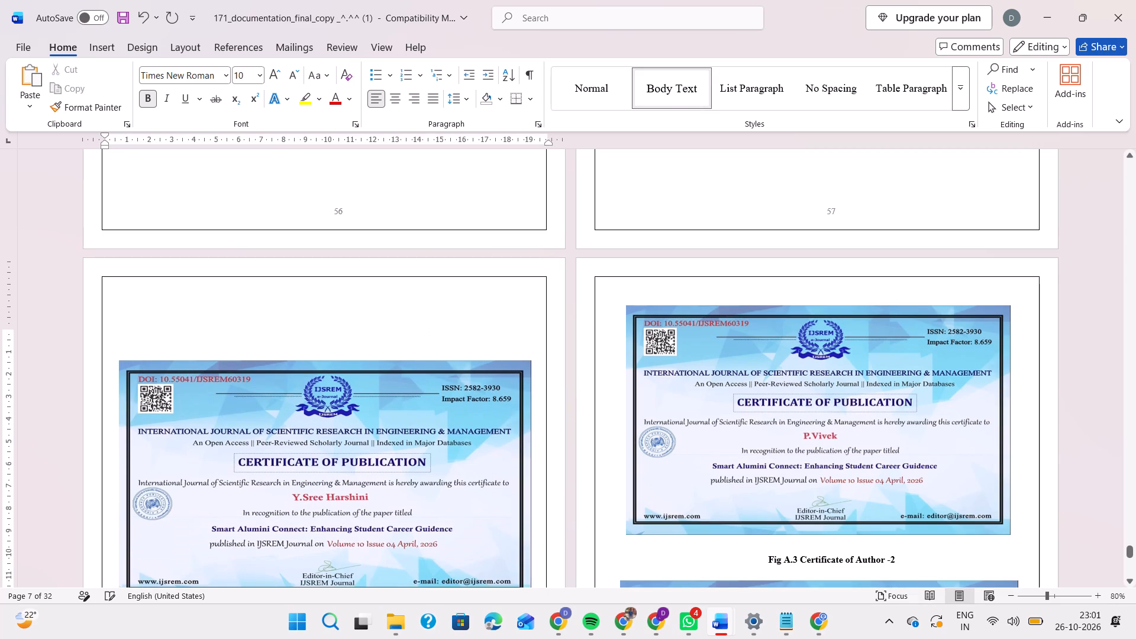
{"action": "key", "text": "Delete"}
Delete the first author's publication certificate image and its Fig A.2 Certificate of Author - 1 caption.
{"action": "left_click", "coordinate": [376, 434]}
{"action": "key", "text": "Delete"}
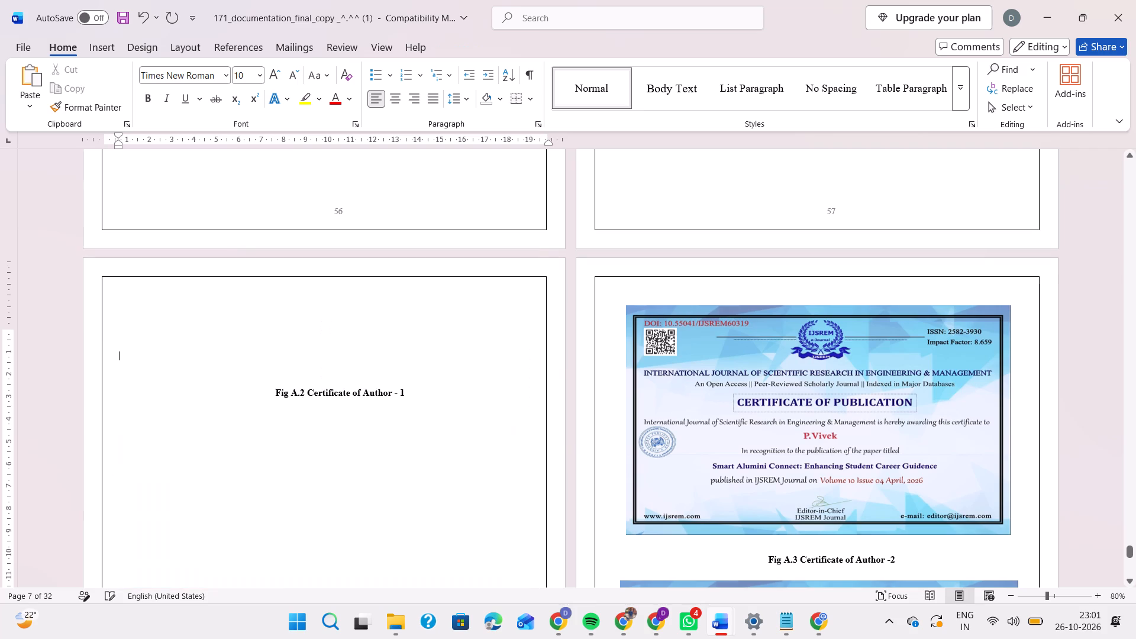
{"action": "triple_click", "coordinate": [350, 396]}
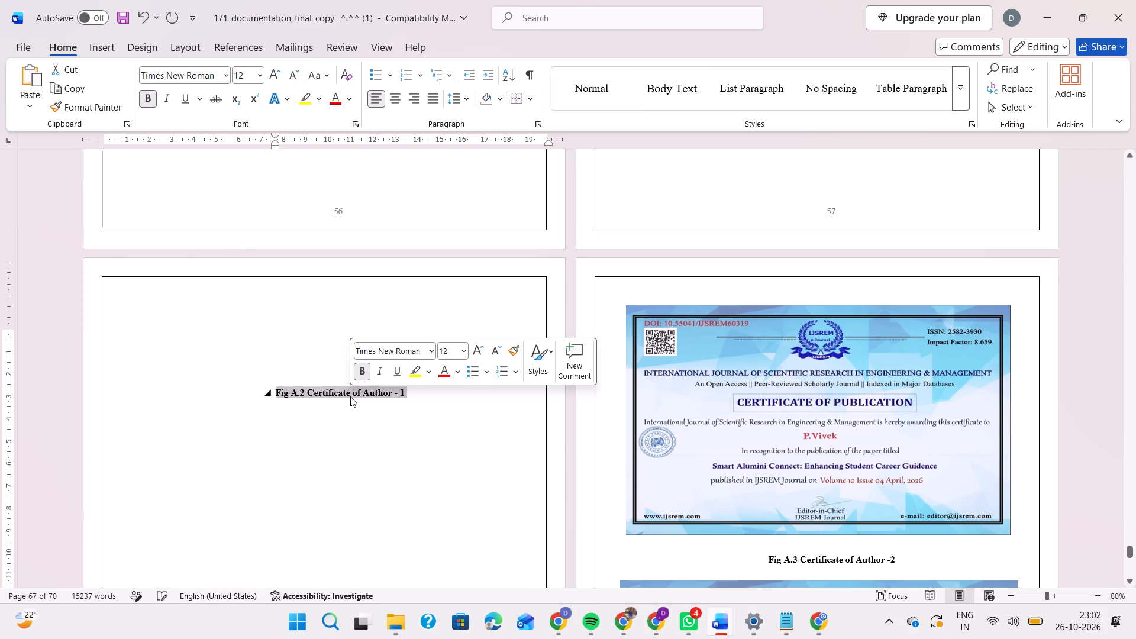
{"action": "key", "text": "Delete"}
Delete the second author's publication certificate image, the blank space around it, and its Fig A.3 Certificate of Author -2 caption.
{"action": "key", "text": "Delete"}
{"action": "key", "text": "Delete"}
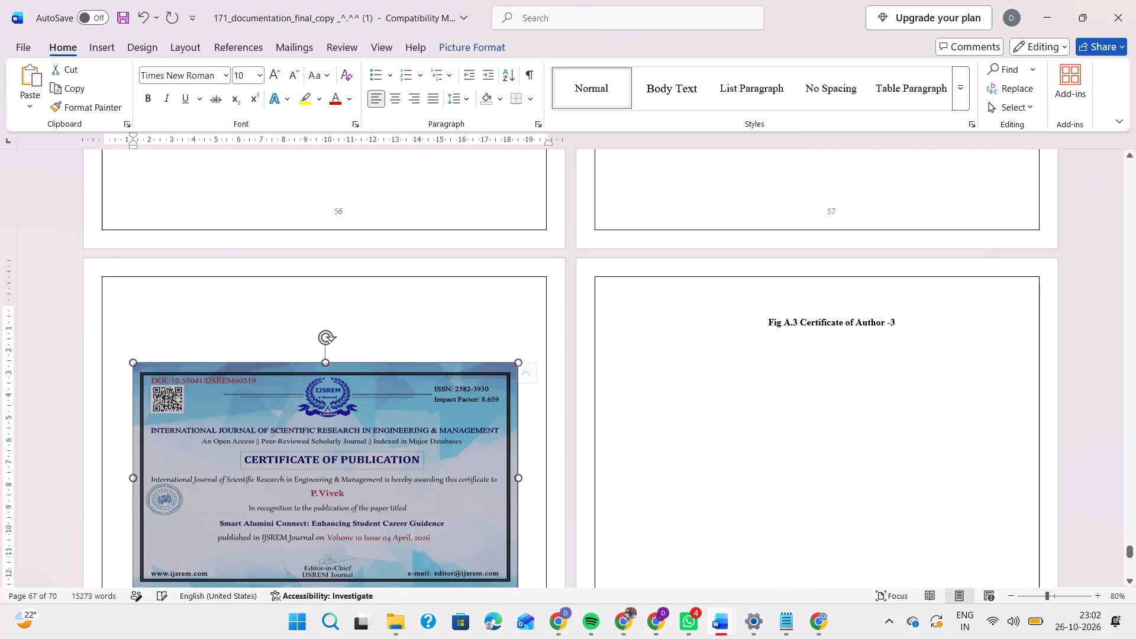
{"action": "key", "text": "Delete"}
{"action": "key", "text": "Delete"}
{"action": "key", "text": "Delete"}
{"action": "key", "text": "Delete"}
{"action": "key", "text": "Delete"}
{"action": "key", "text": "Delete"}
{"action": "key", "text": "Delete"}
{"action": "key", "text": "Delete"}
{"action": "key", "text": "Delete"}
{"action": "key", "text": "Delete"}
{"action": "key", "text": "Delete"}
{"action": "key", "text": "Delete"}
{"action": "key", "text": "Delete"}
{"action": "key", "text": "Delete"}
{"action": "key", "text": "Delete"}
{"action": "key", "text": "Delete"}
{"action": "key", "text": "Delete"}
{"action": "key", "text": "Delete"}
{"action": "key", "text": "Delete"}
{"action": "key", "text": "Delete"}
{"action": "key", "text": "Delete"}
{"action": "key", "text": "Delete"}
{"action": "key", "text": "Delete"}
{"action": "key", "text": "Delete"}
{"action": "key", "text": "Delete"}
{"action": "key", "text": "Delete"}
{"action": "key", "text": "Delete"}
{"action": "key", "text": "Delete"}
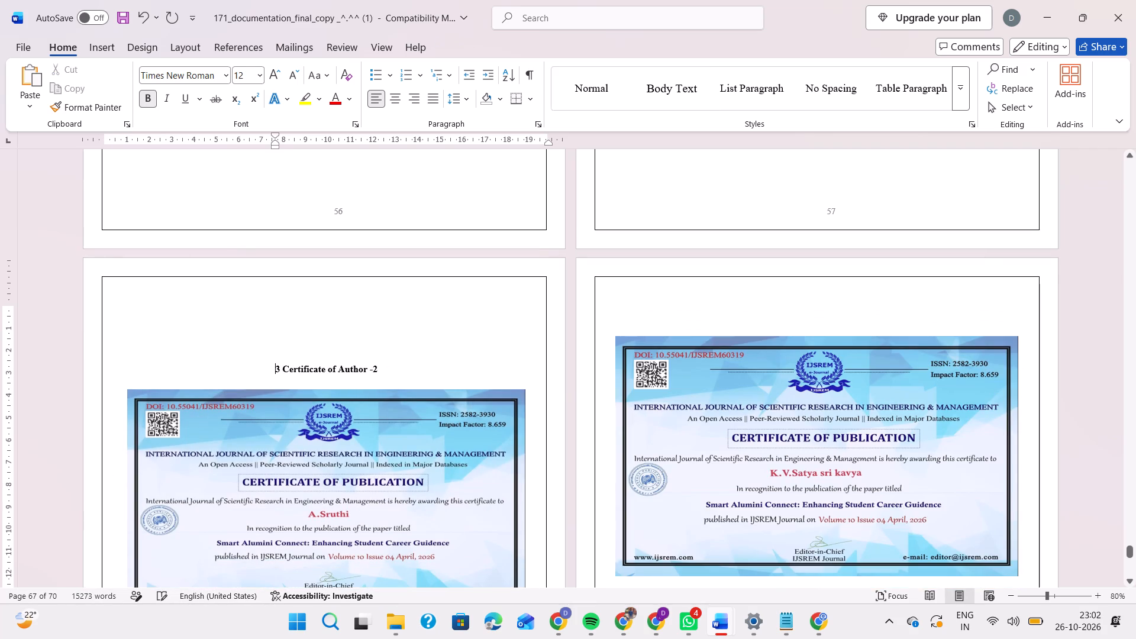
{"action": "key", "text": "Delete"}
{"action": "key", "text": "Delete"}
{"action": "key", "text": "Delete"}
{"action": "key", "text": "Delete"}
{"action": "key", "text": "Delete"}
{"action": "key", "text": "Delete"}
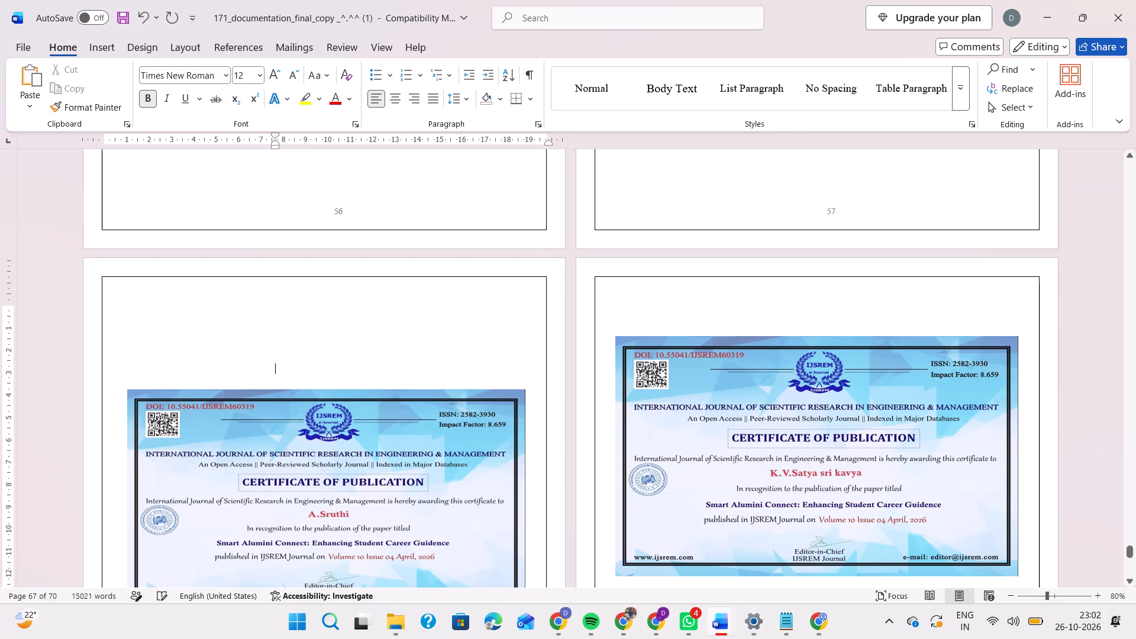
Delete the third author's publication certificate image, the blank space around it, and its Certificate of Author -3 caption.
{"action": "key", "text": "Delete"}
{"action": "key", "text": "Delete"}
{"action": "key", "text": "Delete"}
{"action": "key", "text": "Delete"}
{"action": "key", "text": "Delete"}
{"action": "key", "text": "Delete"}
{"action": "key", "text": "Delete"}
{"action": "key", "text": "Delete"}
{"action": "key", "text": "Delete"}
{"action": "key", "text": "Delete"}
{"action": "key", "text": "Delete"}
{"action": "key", "text": "Delete"}
{"action": "key", "text": "Delete"}
{"action": "key", "text": "Delete"}
{"action": "key", "text": "Delete"}
{"action": "key", "text": "Delete"}
{"action": "key", "text": "Delete"}
{"action": "key", "text": "Delete"}
{"action": "key", "text": "Delete"}
{"action": "key", "text": "Delete"}
{"action": "key", "text": "Delete"}
{"action": "key", "text": "Delete"}
{"action": "key", "text": "Delete"}
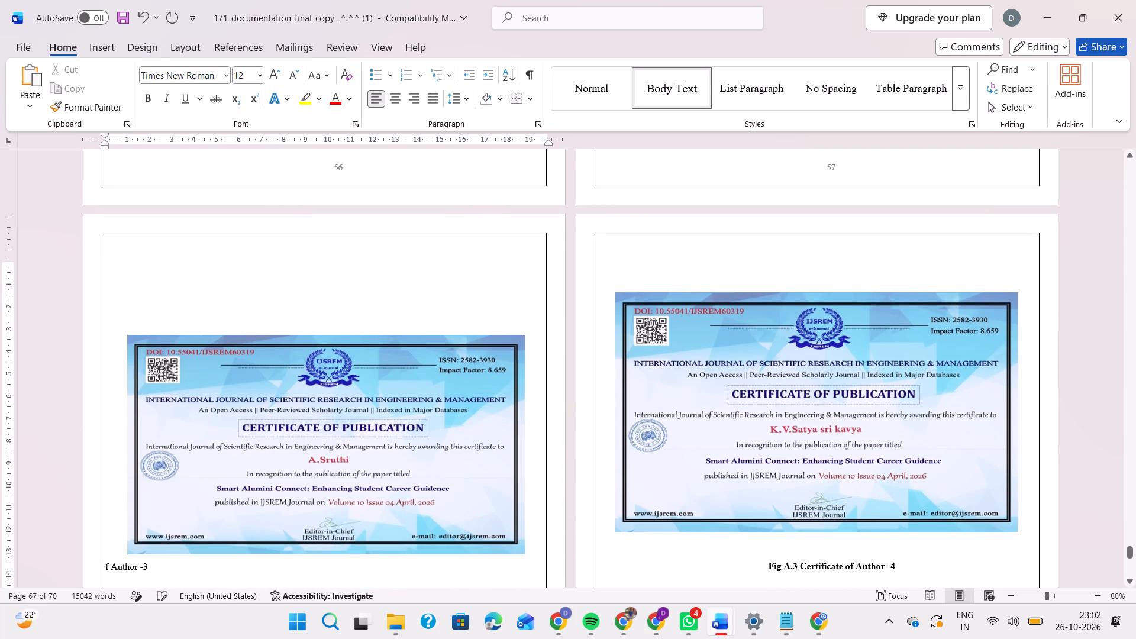
{"action": "left_click", "coordinate": [312, 440]}
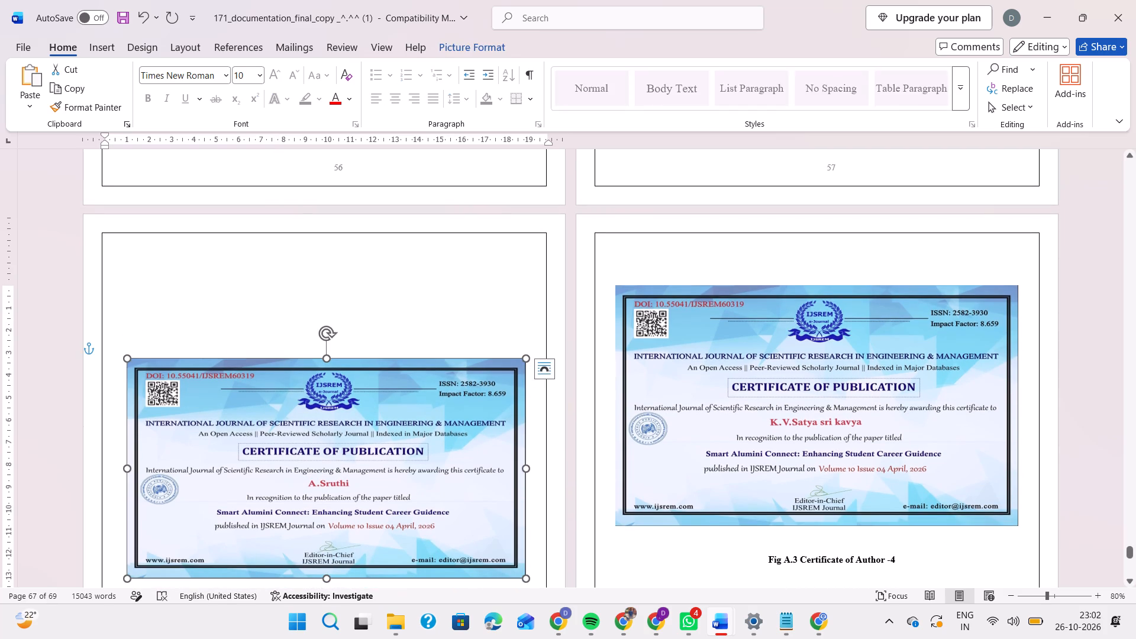
{"action": "key", "text": "Delete"}
{"action": "key", "text": "Delete"}
Delete the fourth author's publication certificate image and its Fig A.3 Certificate of Author -4 caption.
{"action": "left_click", "coordinate": [301, 408]}
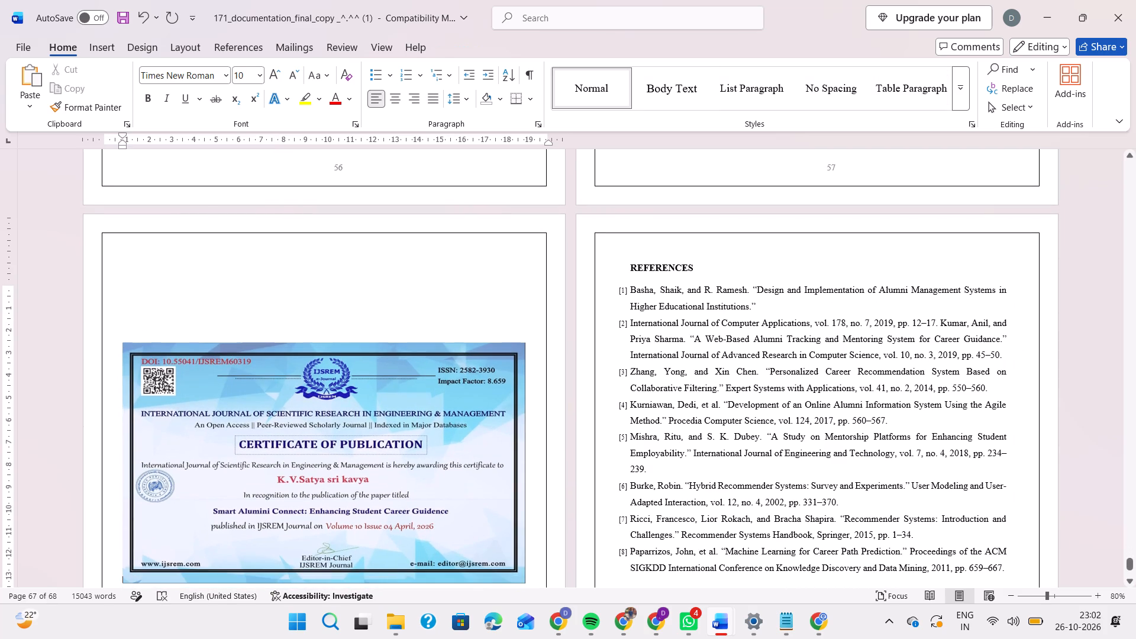
{"action": "key", "text": "Delete"}
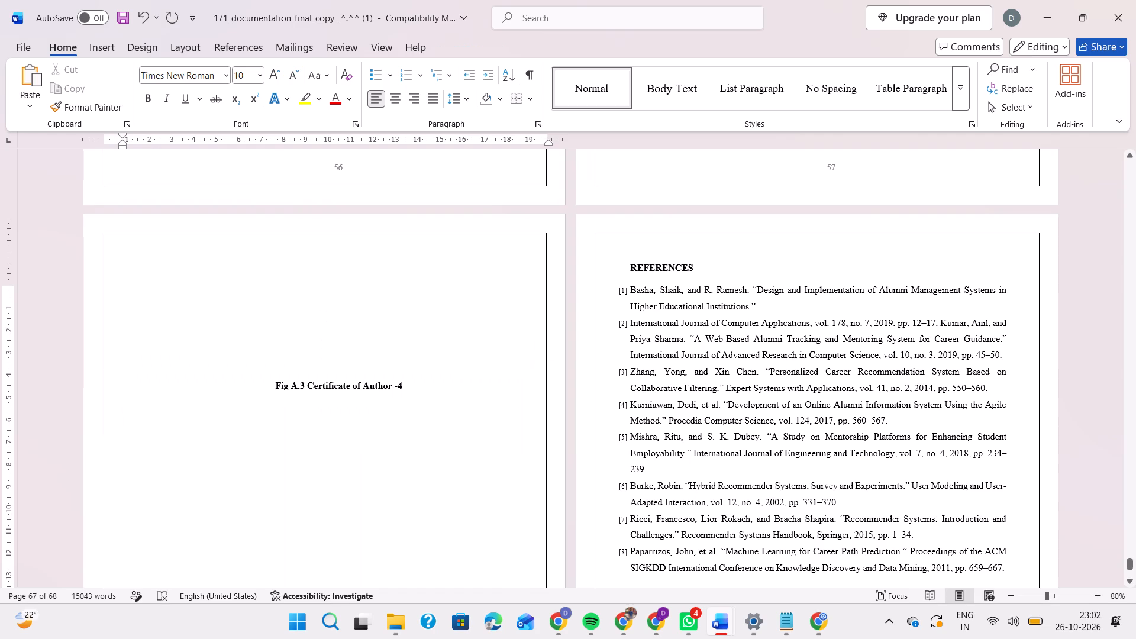
{"action": "triple_click", "coordinate": [311, 390]}
{"action": "left_click", "coordinate": [311, 390]}
{"action": "triple_click", "coordinate": [311, 390]}
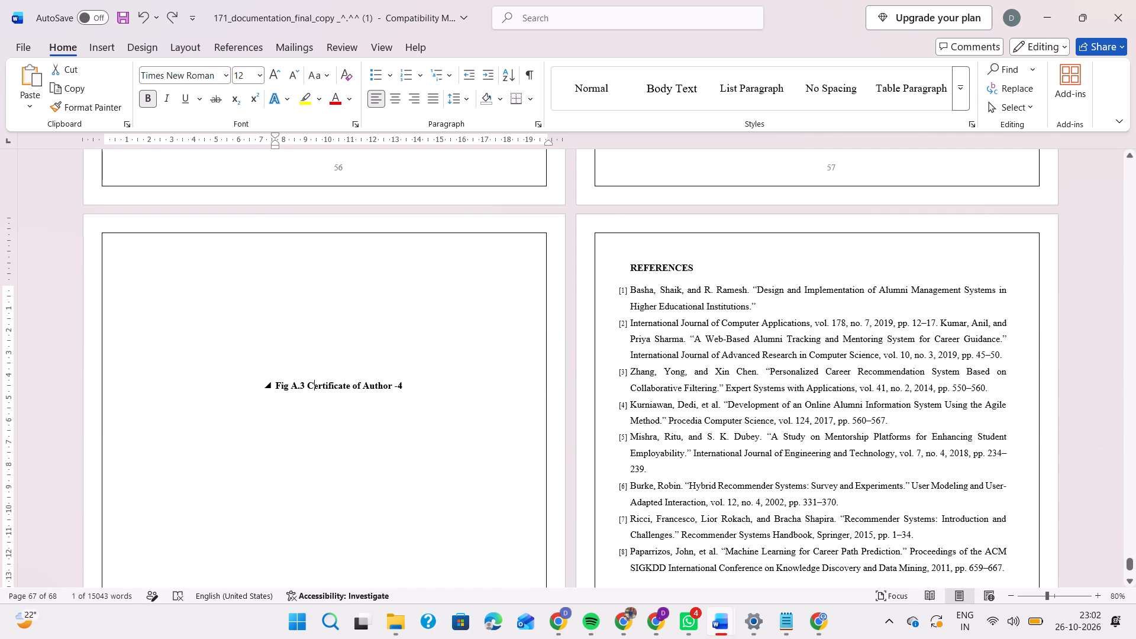
{"action": "key", "text": "Delete"}
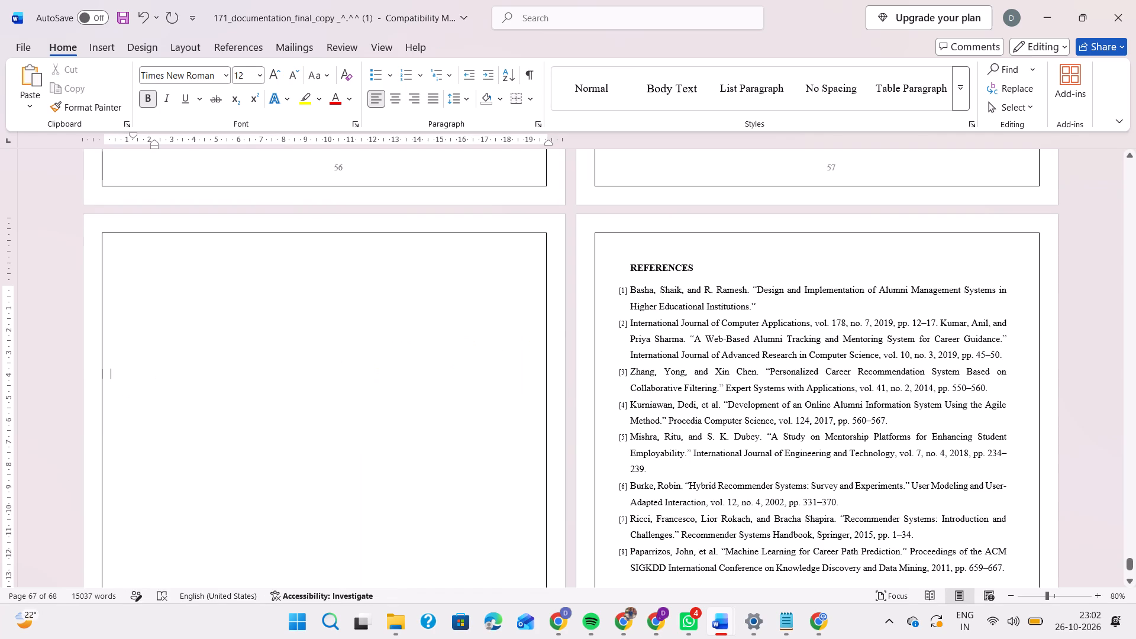
Delete everything from the CHAPTER 4: DESIGN heading through the end of the References.
{"action": "scroll", "coordinate": [502, 303], "scroll_direction": "up", "scroll_amount": 14}
{"action": "scroll", "coordinate": [502, 303], "scroll_direction": "up", "scroll_amount": 9}
{"action": "scroll", "coordinate": [502, 303], "scroll_direction": "down", "scroll_amount": 3}
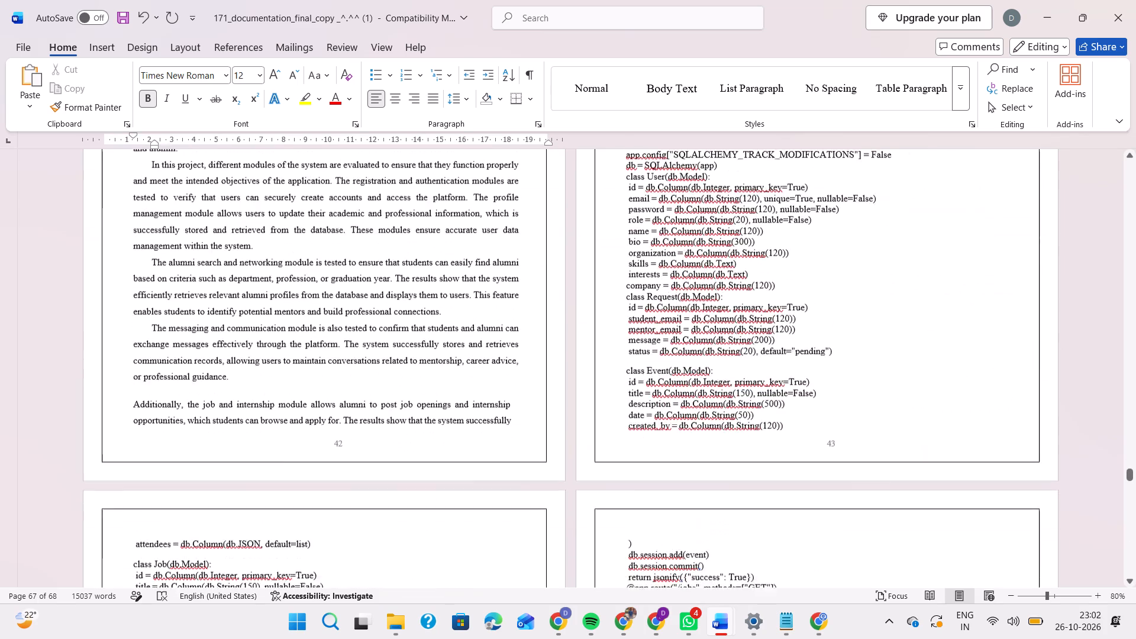
{"action": "scroll", "coordinate": [502, 303], "scroll_direction": "up", "scroll_amount": 19}
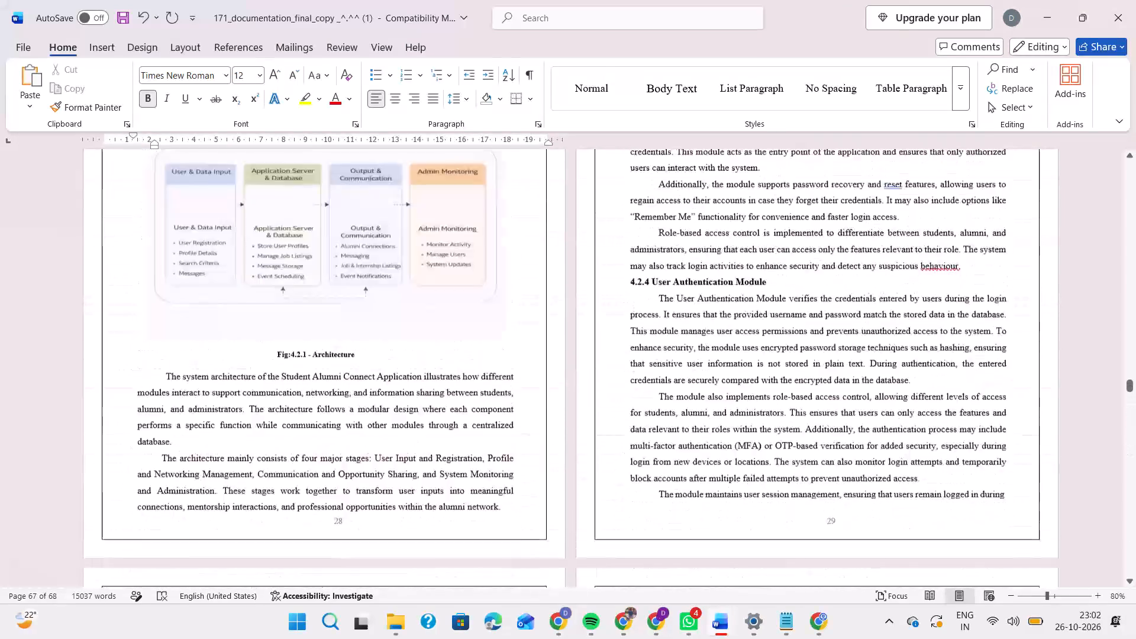
{"action": "scroll", "coordinate": [567, 352], "scroll_direction": "down", "scroll_amount": 1}
{"action": "scroll", "coordinate": [567, 352], "scroll_direction": "up", "scroll_amount": 5}
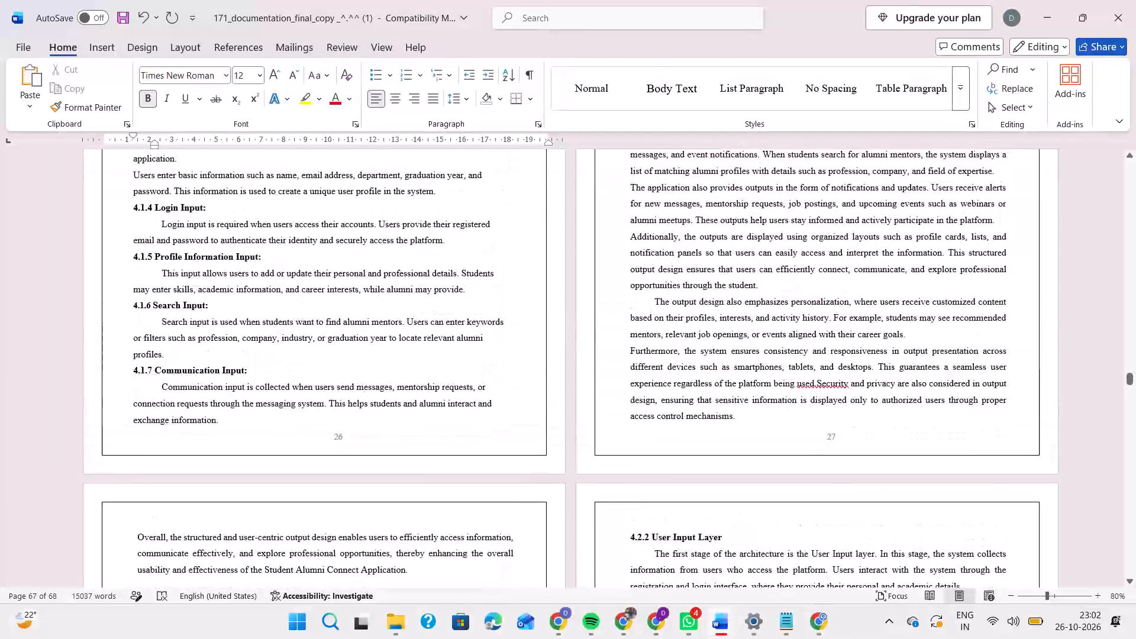
{"action": "scroll", "coordinate": [567, 352], "scroll_direction": "up", "scroll_amount": 1}
{"action": "scroll", "coordinate": [566, 391], "scroll_direction": "down", "scroll_amount": 3}
{"action": "scroll", "coordinate": [543, 492], "scroll_direction": "up", "scroll_amount": 3}
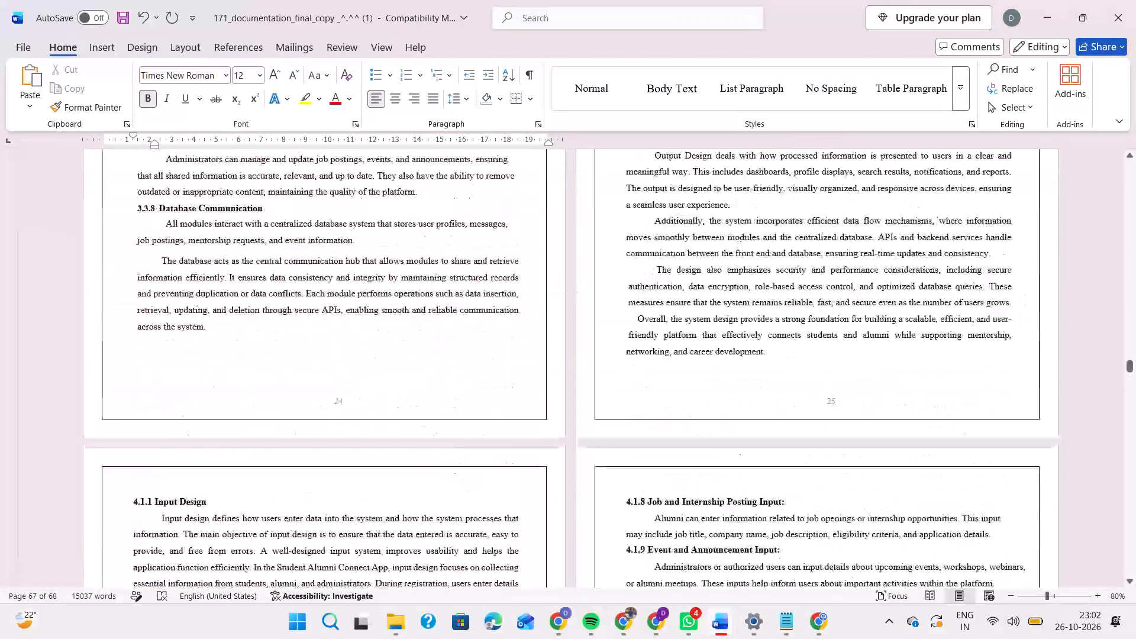
{"action": "scroll", "coordinate": [606, 365], "scroll_direction": "up", "scroll_amount": 2}
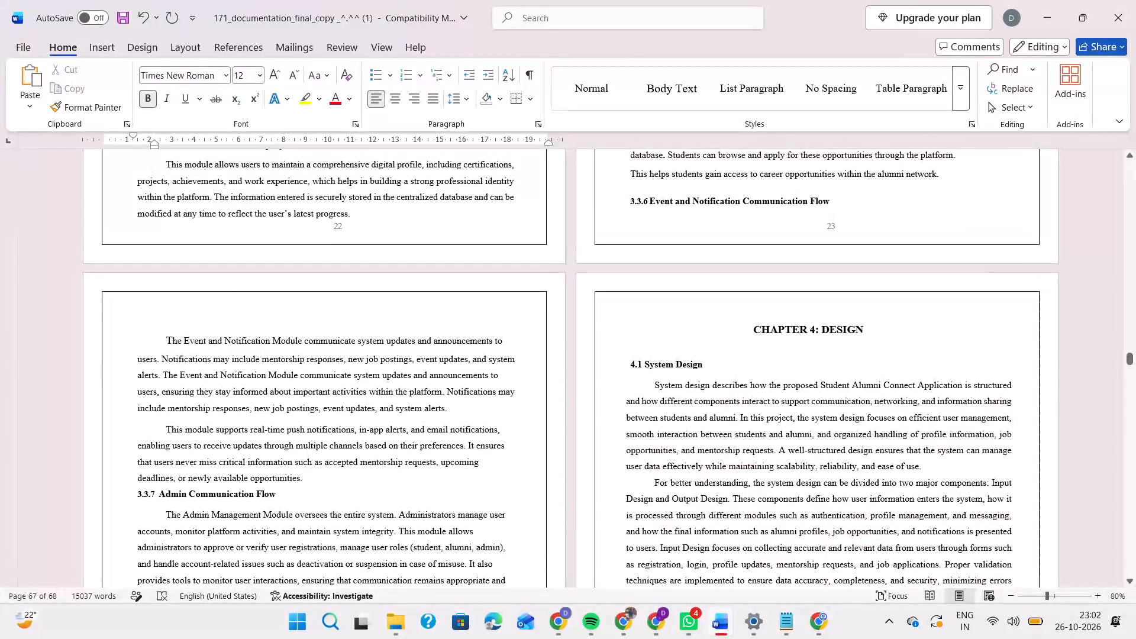
{"action": "scroll", "coordinate": [606, 365], "scroll_direction": "up", "scroll_amount": 1}
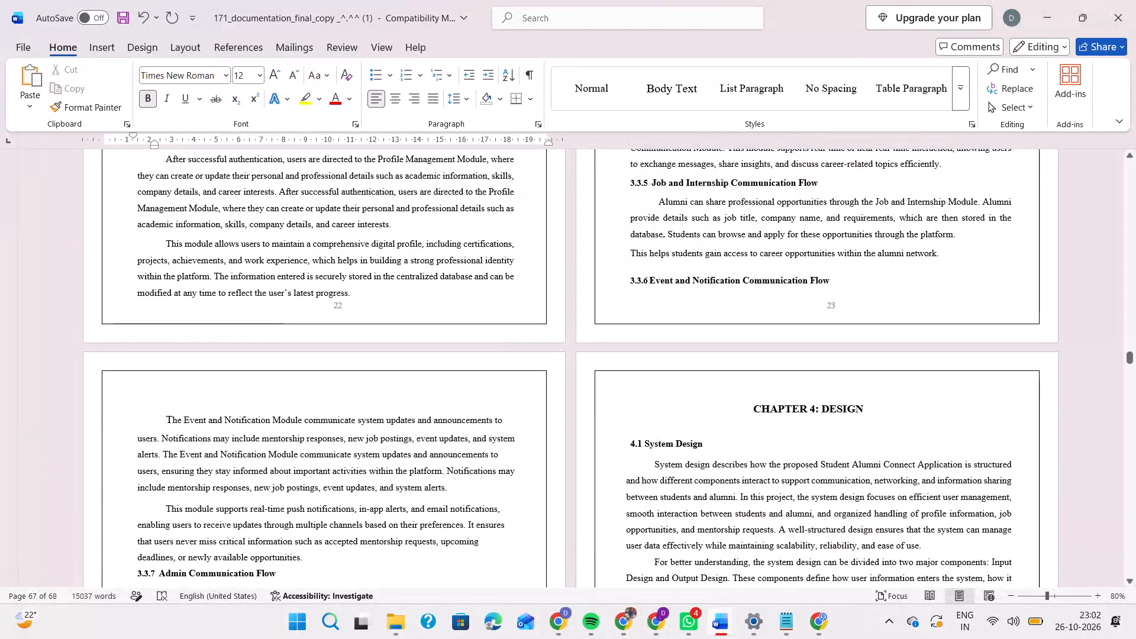
{"action": "left_click_drag", "start_coordinate": [702, 396], "coordinate": [759, 638]}
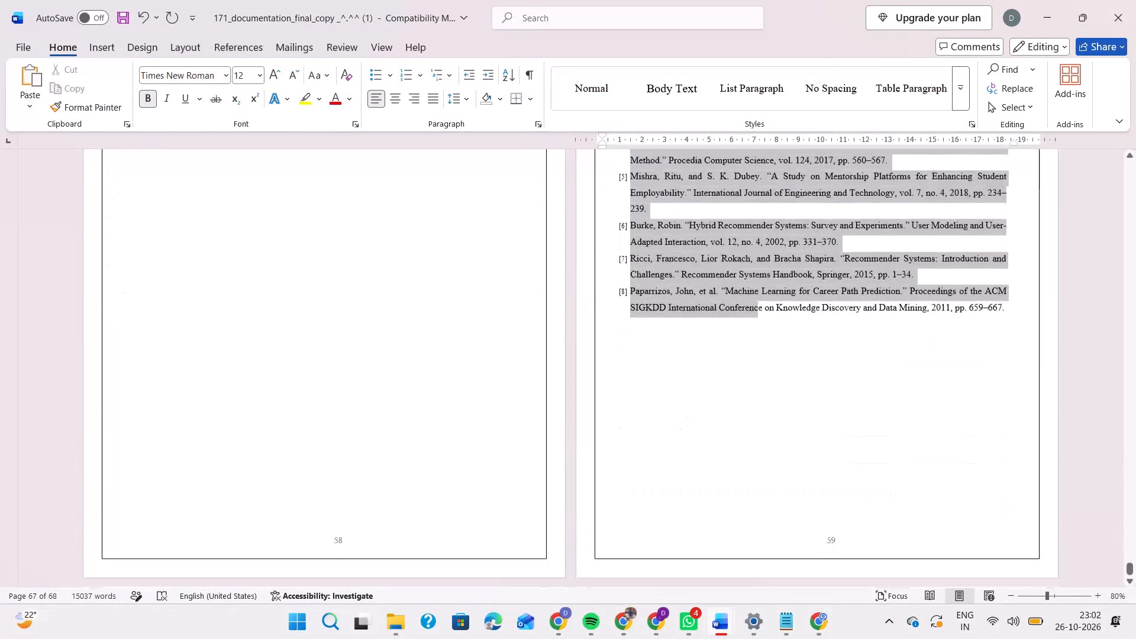
{"action": "left_click_drag", "start_coordinate": [759, 638], "coordinate": [1098, 404]}
{"action": "key", "text": "Delete"}
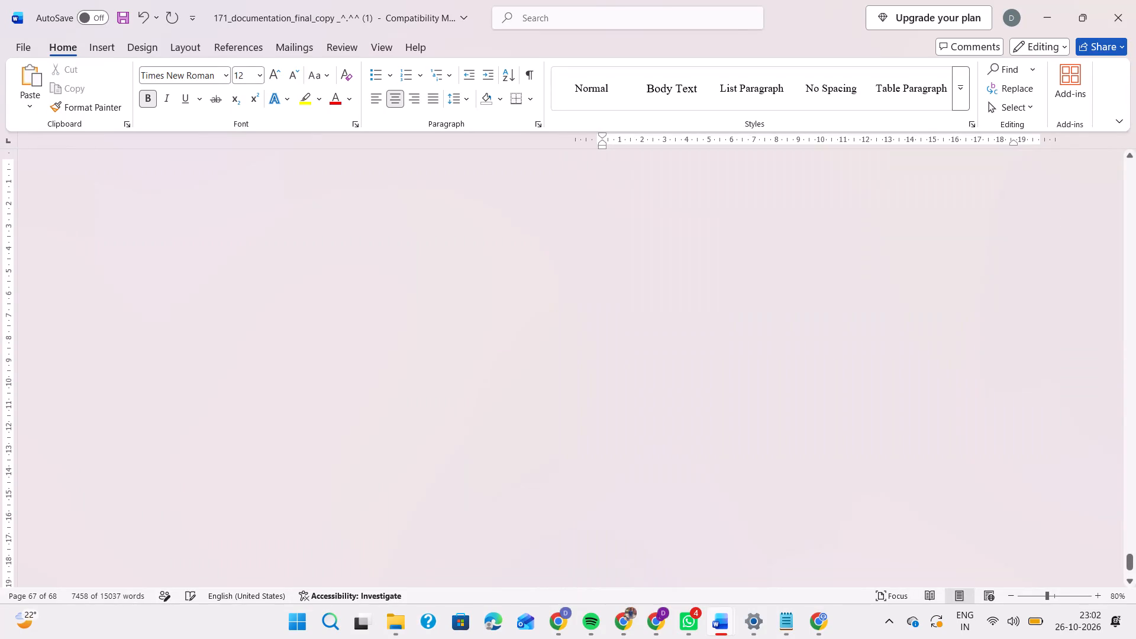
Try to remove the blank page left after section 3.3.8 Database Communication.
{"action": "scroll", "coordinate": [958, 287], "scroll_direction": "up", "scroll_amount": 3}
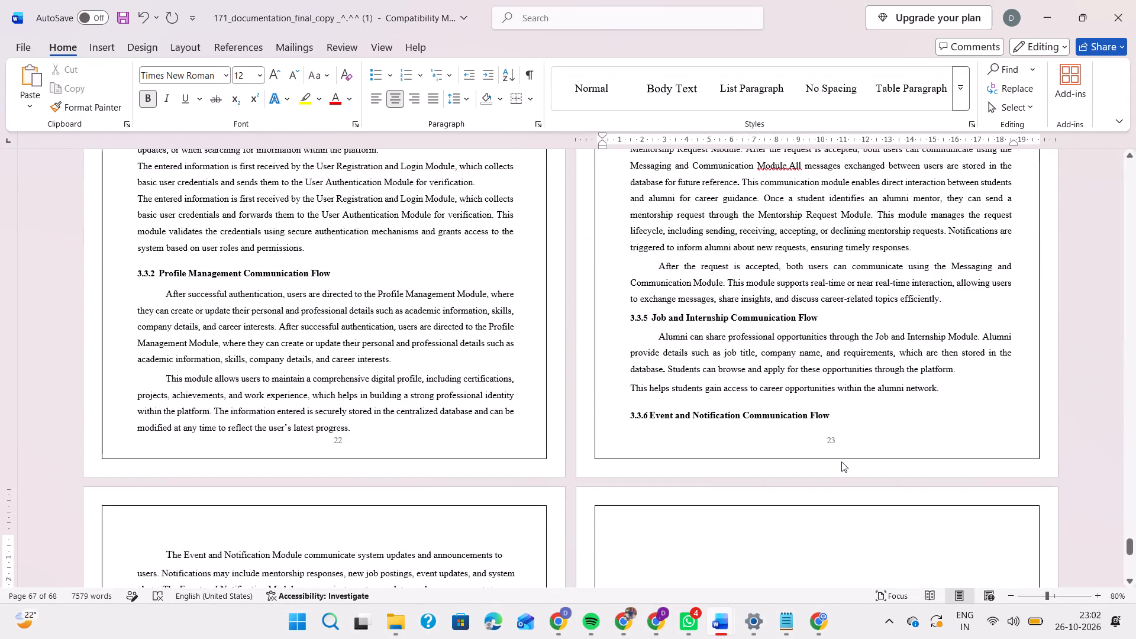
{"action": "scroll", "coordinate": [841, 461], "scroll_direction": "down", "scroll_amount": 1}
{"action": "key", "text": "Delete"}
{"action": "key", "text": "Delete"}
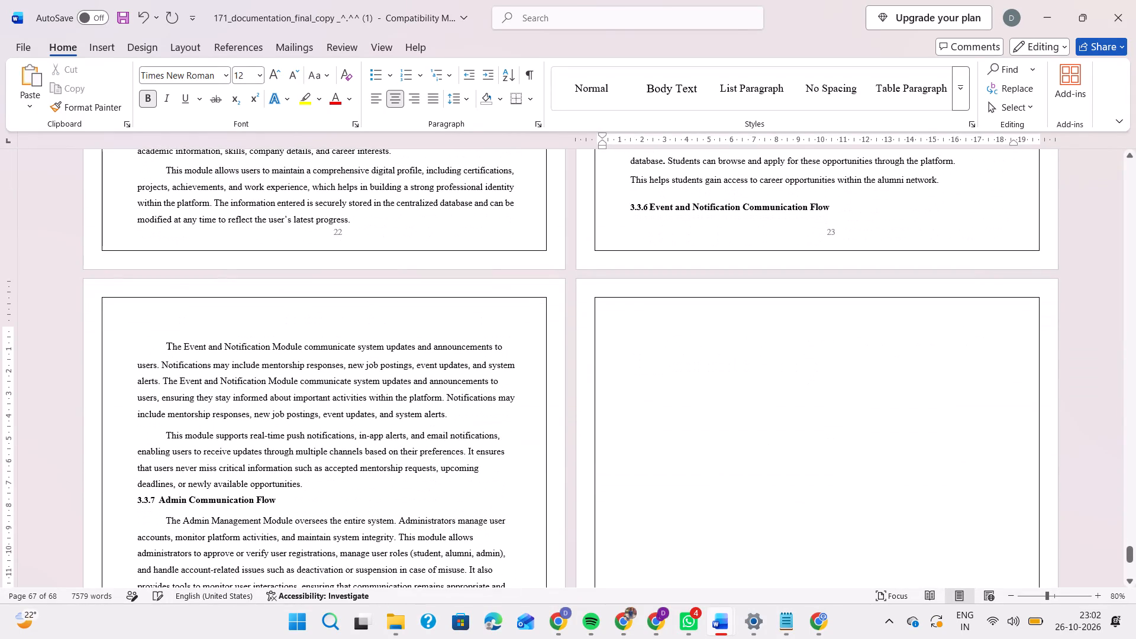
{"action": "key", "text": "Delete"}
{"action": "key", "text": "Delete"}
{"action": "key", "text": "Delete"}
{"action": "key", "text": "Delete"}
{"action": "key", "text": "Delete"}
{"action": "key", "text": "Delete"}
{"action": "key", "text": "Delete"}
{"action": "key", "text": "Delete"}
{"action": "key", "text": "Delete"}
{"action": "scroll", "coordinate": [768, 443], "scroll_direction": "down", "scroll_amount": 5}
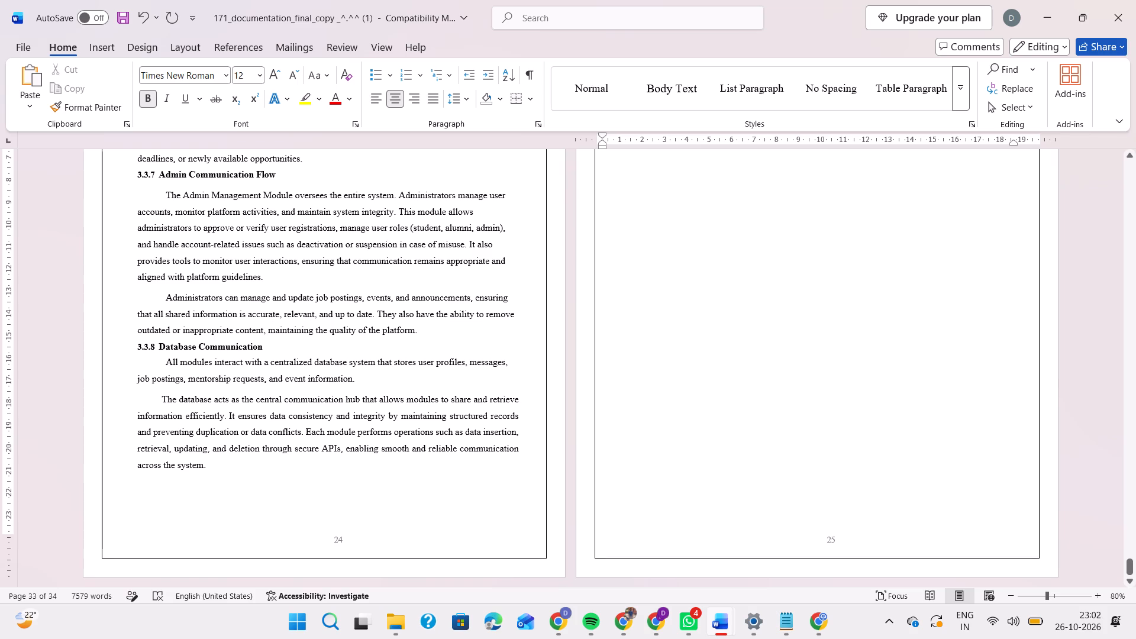
Insert a blank line before the 3.3.6 Event and Notification Communication Flow heading so the heading moves to the next page.
{"action": "scroll", "coordinate": [722, 415], "scroll_direction": "up", "scroll_amount": 6}
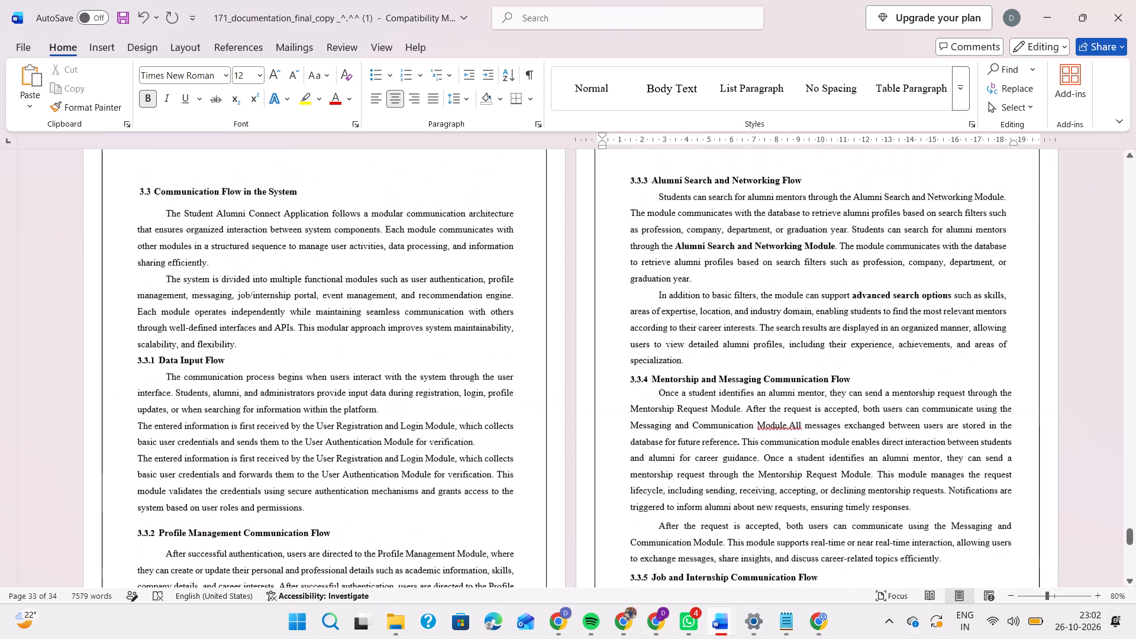
{"action": "scroll", "coordinate": [722, 415], "scroll_direction": "down", "scroll_amount": 2}
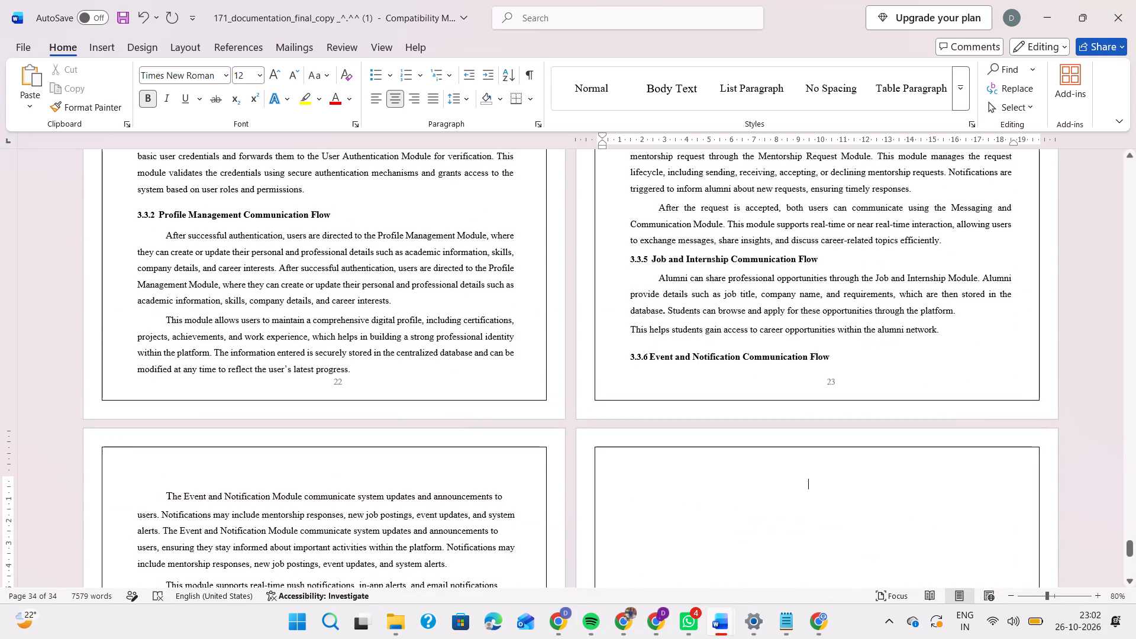
{"action": "left_click", "coordinate": [628, 348]}
{"action": "key", "text": "Return"}
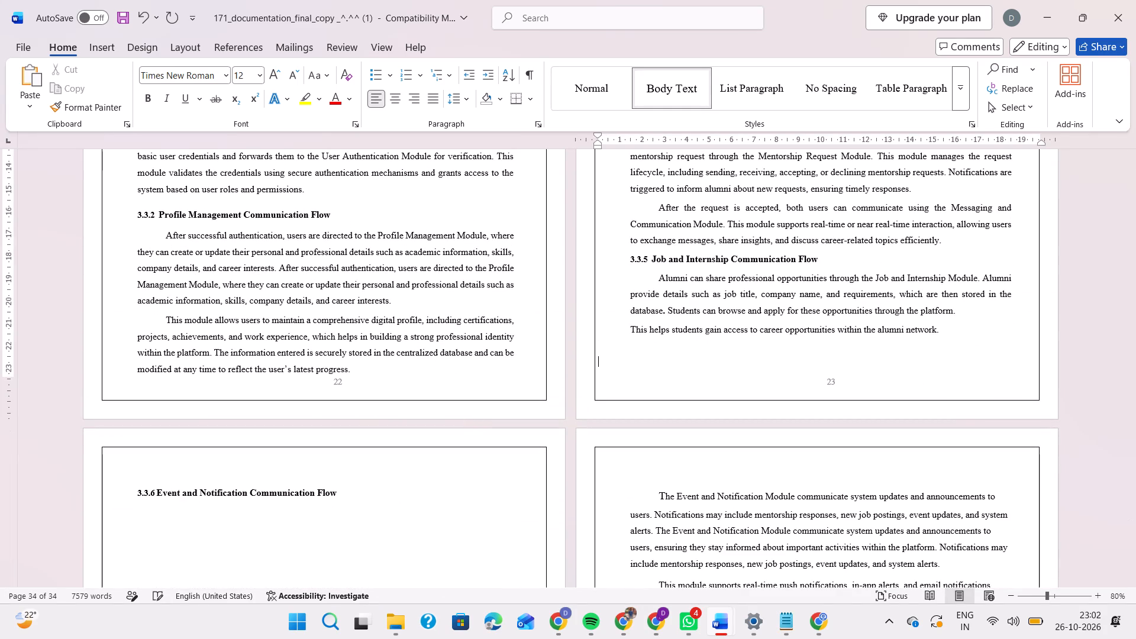
Pull the Event and Notification Module paragraph up directly beneath the 3.3.6 heading, removing the page gap and extra blank lines between them.
{"action": "left_click", "coordinate": [270, 514]}
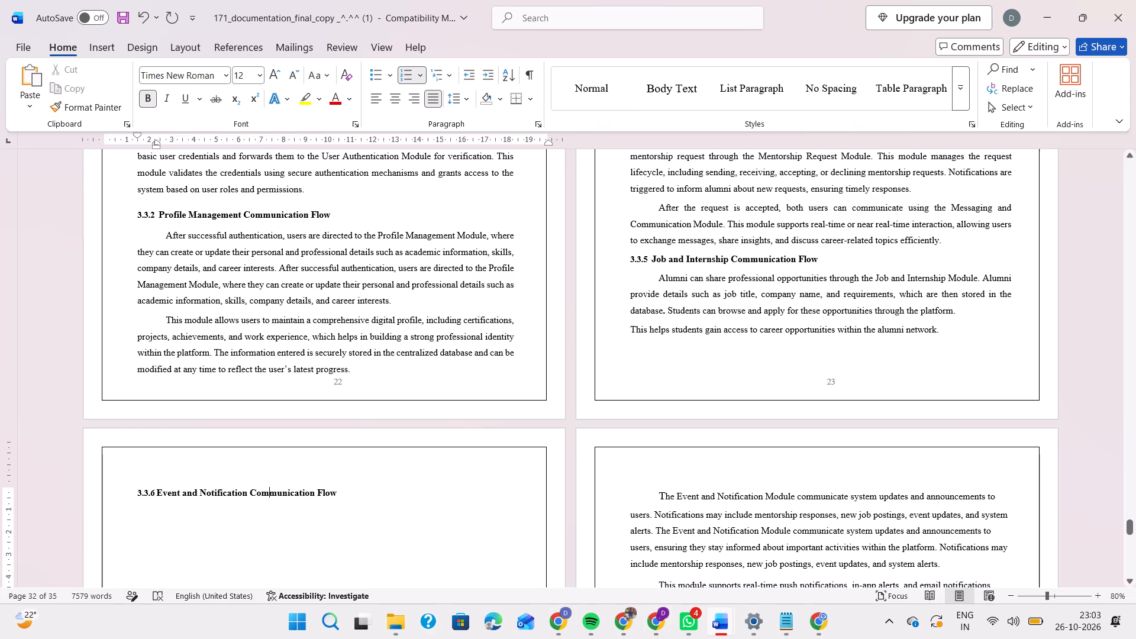
{"action": "double_click", "coordinate": [231, 552]}
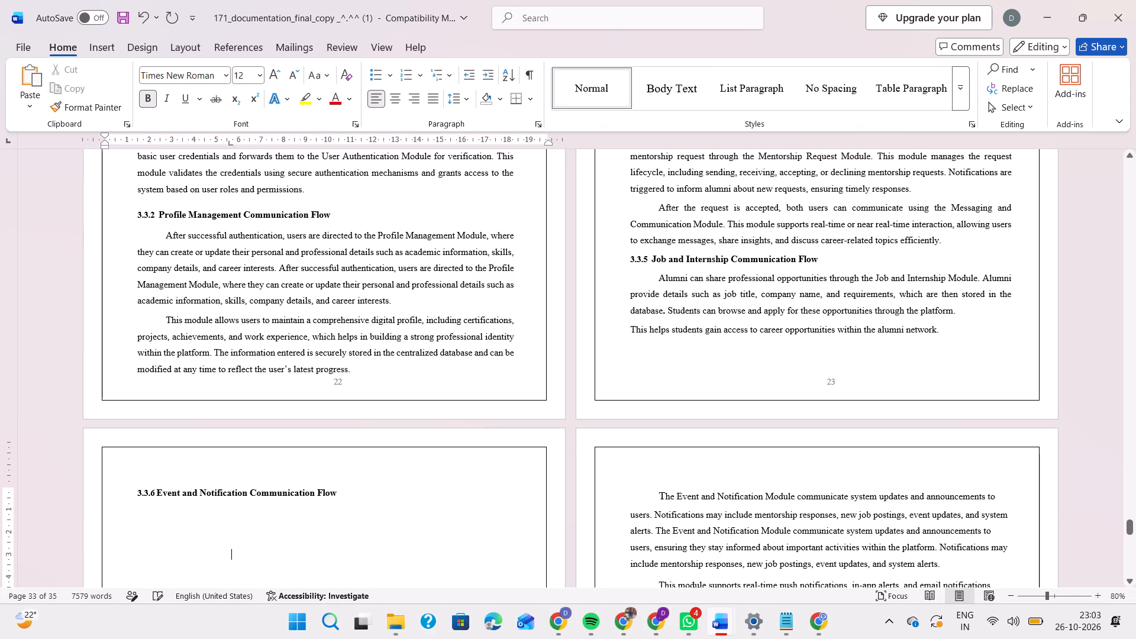
{"action": "key", "text": "Delete"}
{"action": "key", "text": "Delete"}
{"action": "key", "text": "Delete"}
{"action": "key", "text": "Delete"}
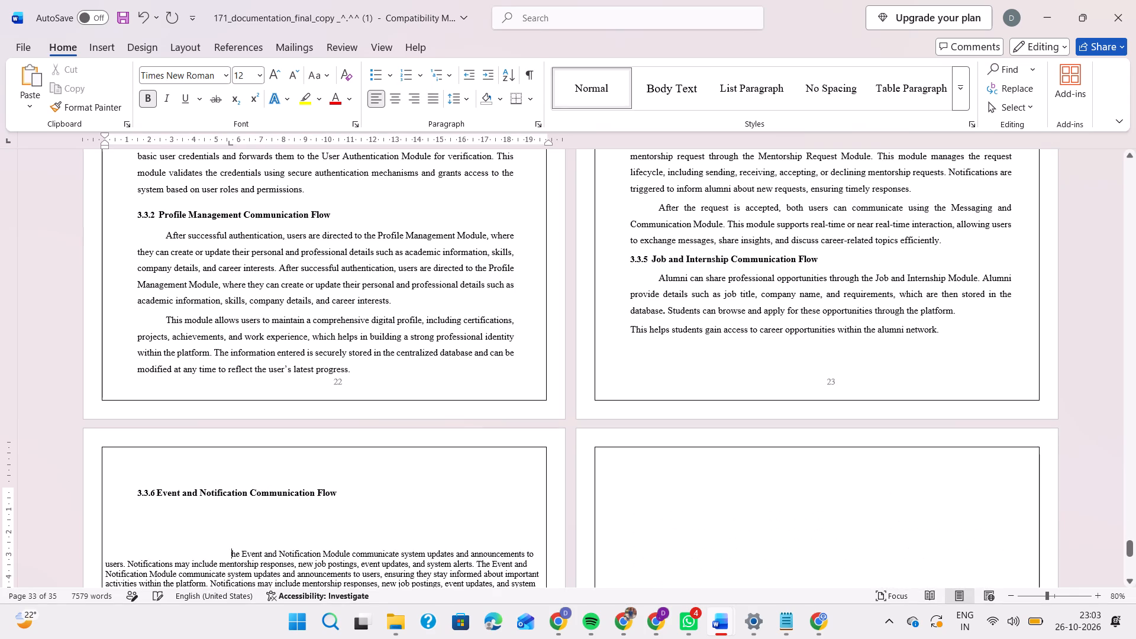
{"action": "key", "text": "ctrl+z"}
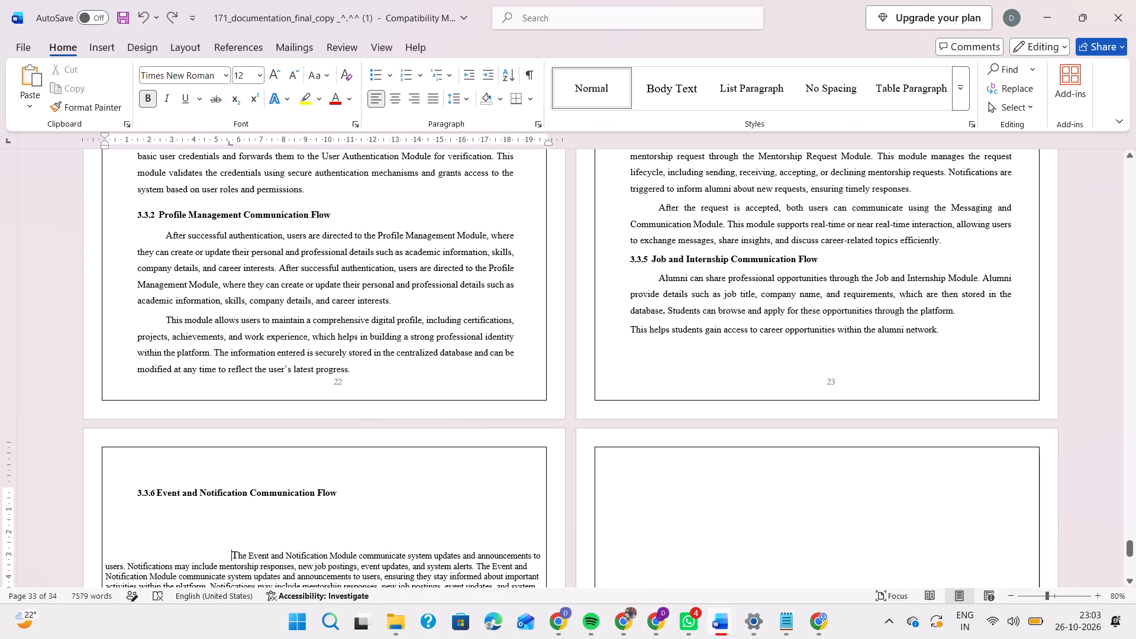
{"action": "left_click", "coordinate": [153, 521]}
{"action": "key", "text": "BackSpace"}
{"action": "key", "text": "BackSpace"}
{"action": "key", "text": "BackSpace"}
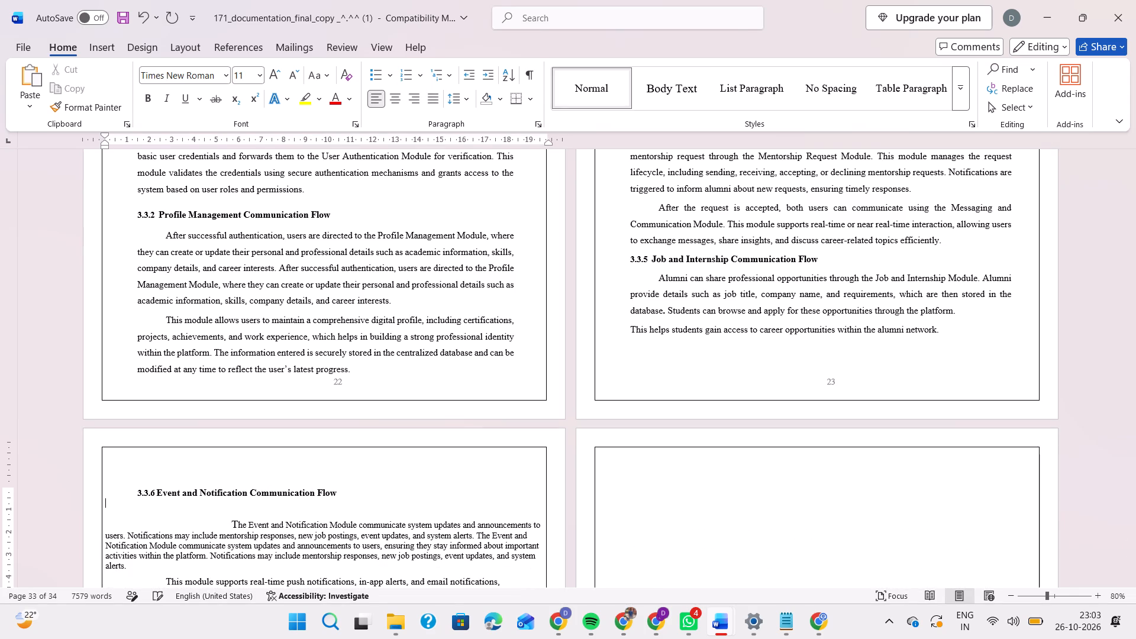
{"action": "left_click", "coordinate": [207, 519]}
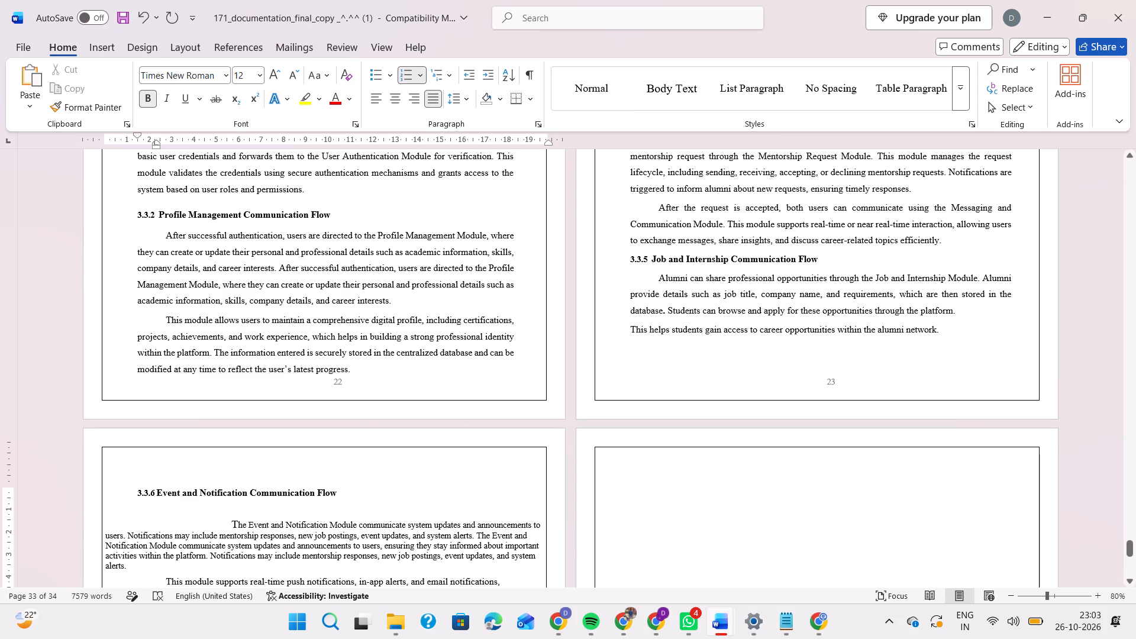
{"action": "key", "text": "BackSpace"}
{"action": "key", "text": "BackSpace"}
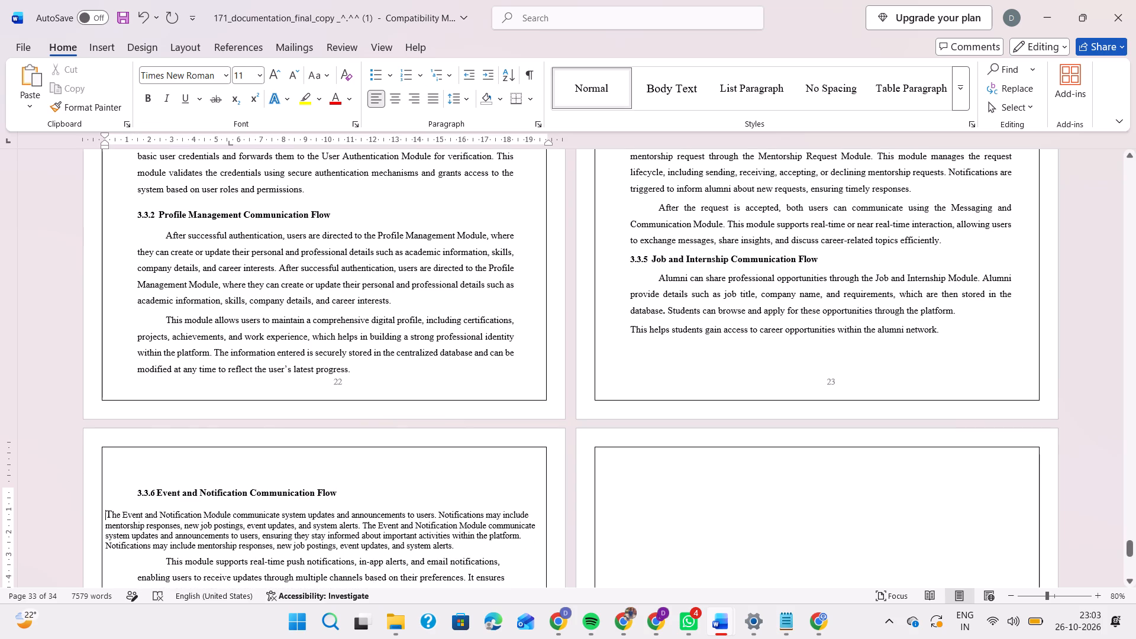
Indent the first paragraph under 3.3.6 on both sides so its edges line up with the surrounding body text.
{"action": "scroll", "coordinate": [246, 529], "scroll_direction": "down", "scroll_amount": 2}
{"action": "scroll", "coordinate": [246, 529], "scroll_direction": "up", "scroll_amount": 1}
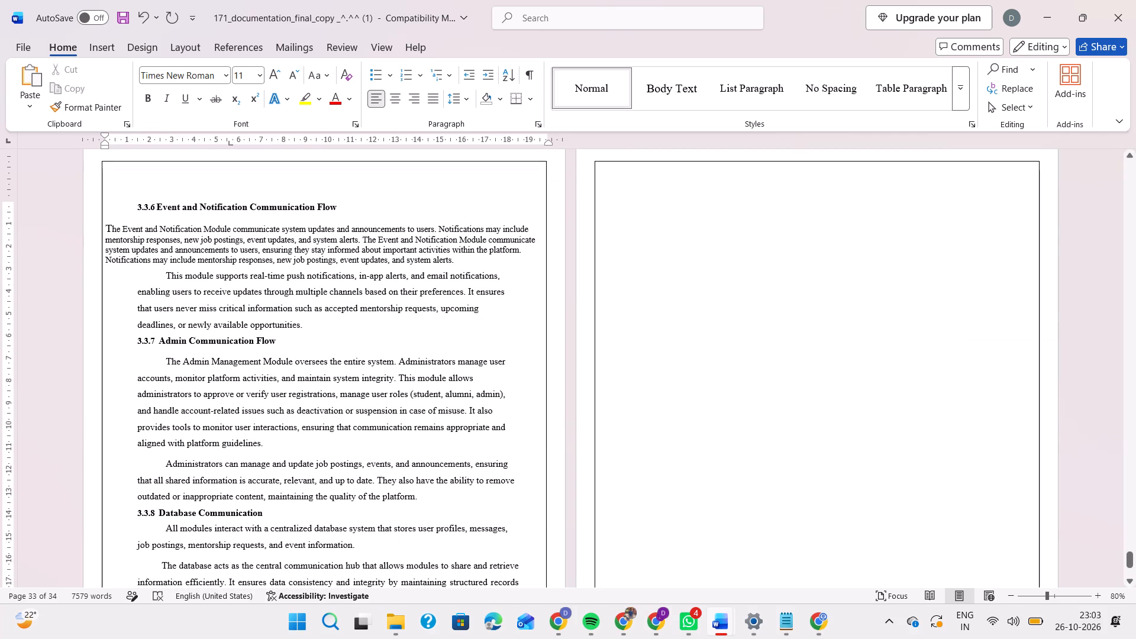
{"action": "left_click_drag", "start_coordinate": [105, 144], "coordinate": [134, 145]}
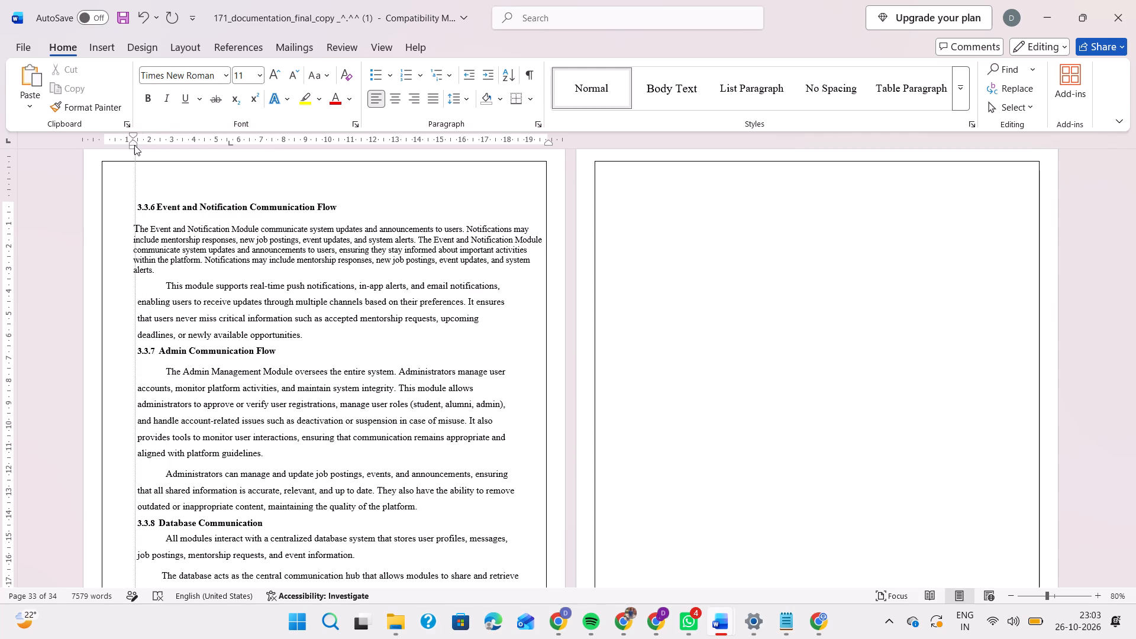
{"action": "left_click_drag", "start_coordinate": [134, 145], "coordinate": [139, 145]}
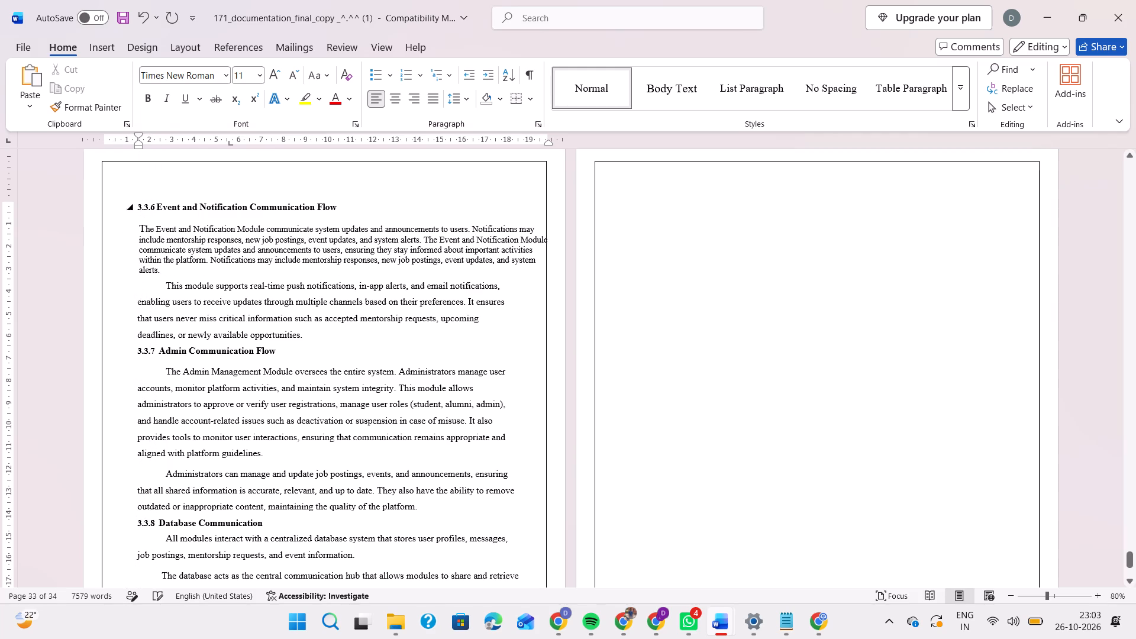
{"action": "left_click", "coordinate": [533, 255]}
{"action": "left_click_drag", "start_coordinate": [548, 143], "coordinate": [531, 143]}
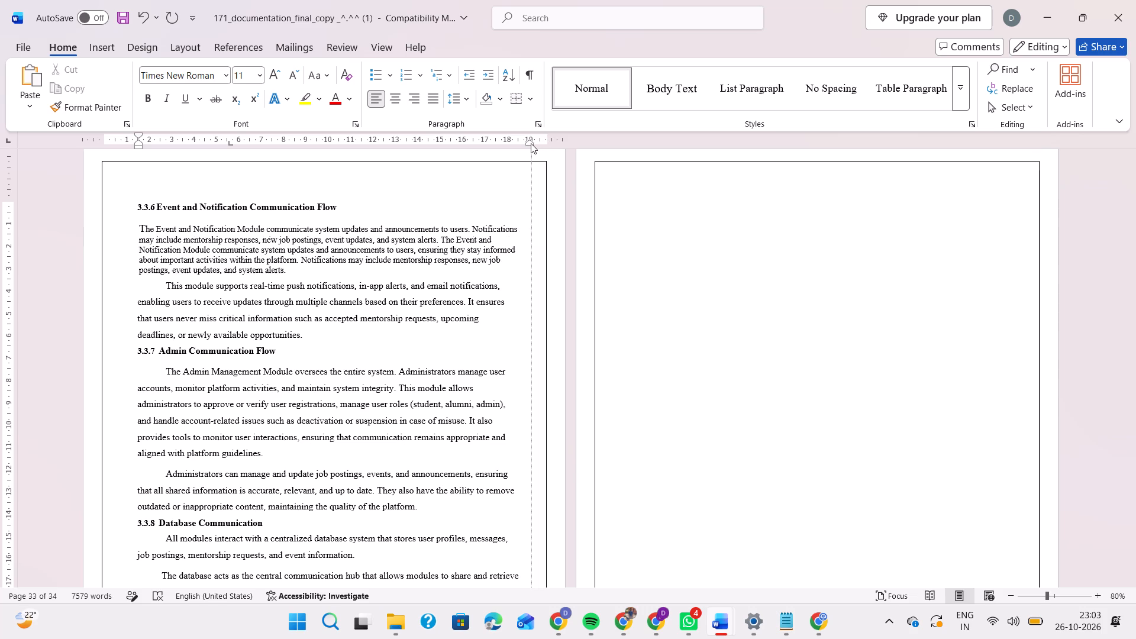
{"action": "left_click_drag", "start_coordinate": [531, 143], "coordinate": [517, 141]}
{"action": "scroll", "coordinate": [380, 329], "scroll_direction": "down", "scroll_amount": 2}
{"action": "scroll", "coordinate": [380, 329], "scroll_direction": "up", "scroll_amount": 1}
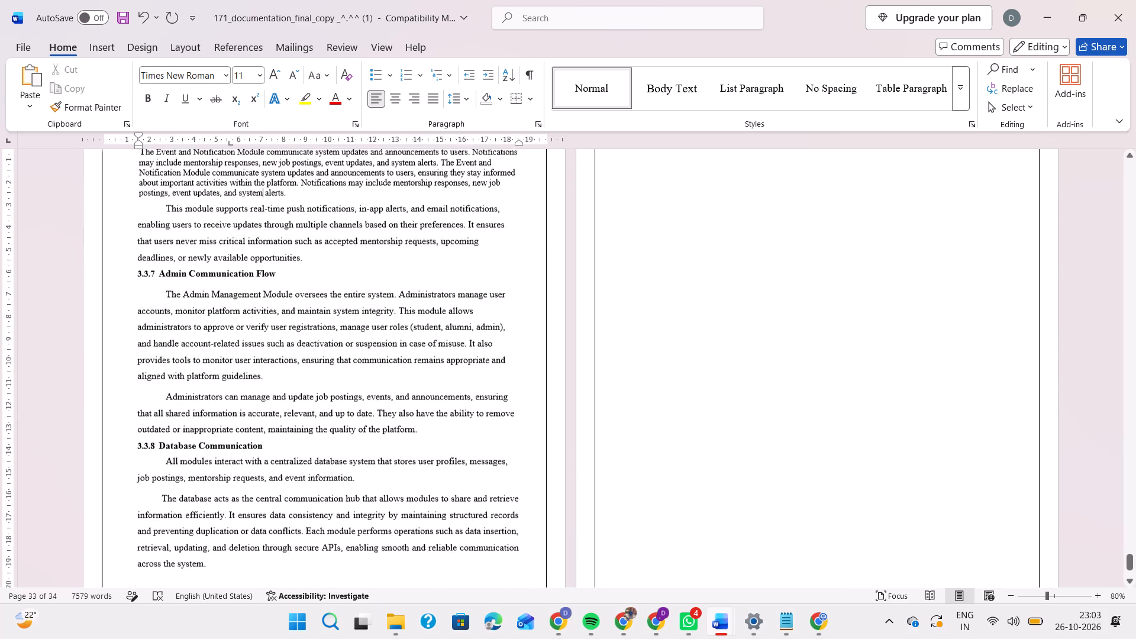
{"action": "scroll", "coordinate": [215, 285], "scroll_direction": "up", "scroll_amount": 1}
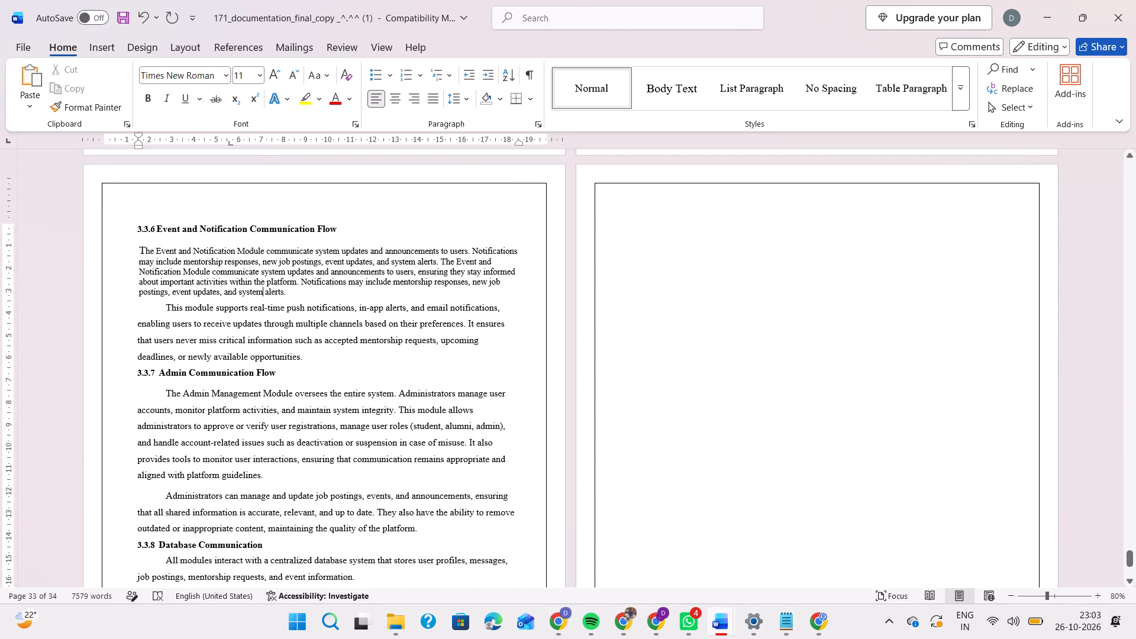
Set the line spacing of the first paragraph under 3.3.6 to 1.5.
{"action": "left_click_drag", "start_coordinate": [133, 246], "coordinate": [289, 291]}
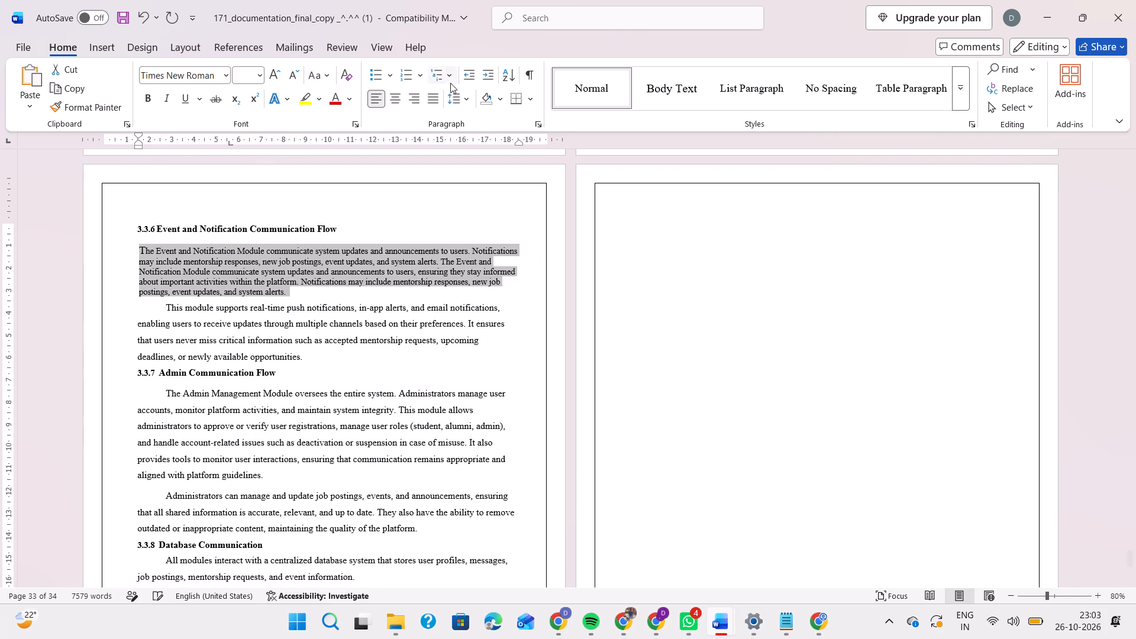
{"action": "left_click", "coordinate": [462, 97]}
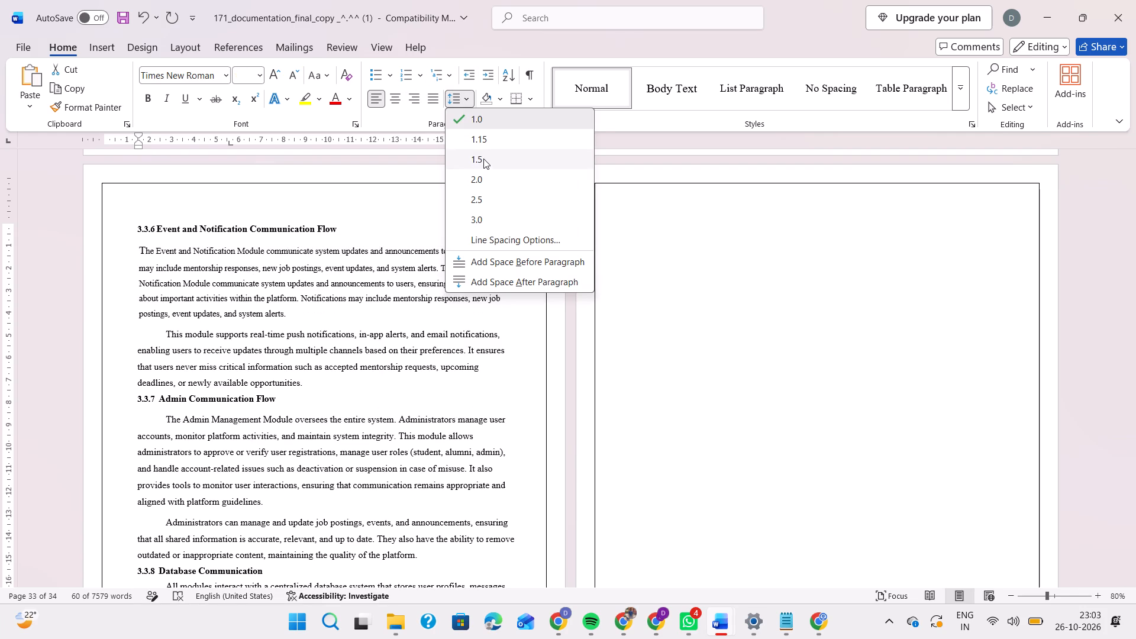
{"action": "left_click", "coordinate": [483, 159]}
{"action": "left_click", "coordinate": [311, 362]}
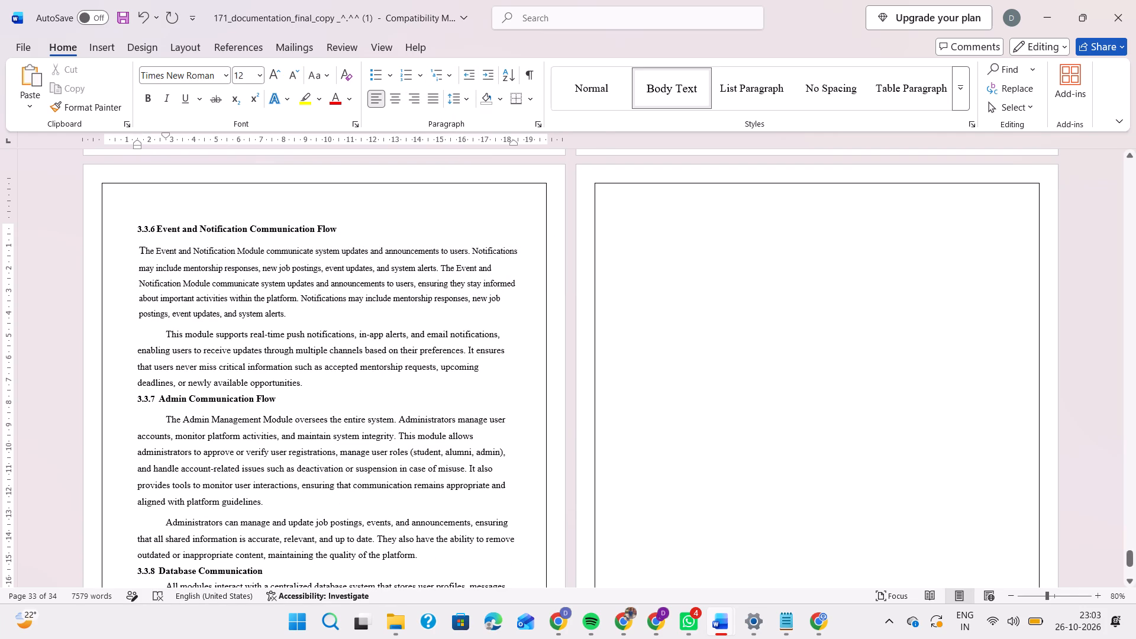
Justify the text from the first paragraph under 3.3.6 through the first paragraph of 3.3.7 Admin Communication Flow.
{"action": "left_click_drag", "start_coordinate": [130, 242], "coordinate": [325, 383]}
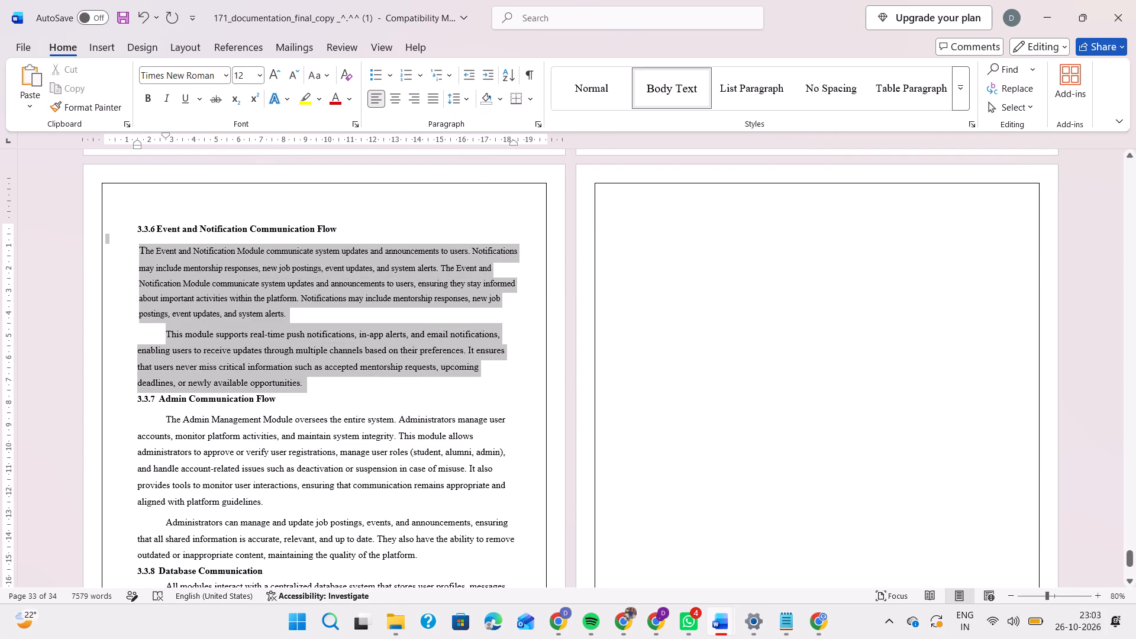
{"action": "left_click_drag", "start_coordinate": [325, 383], "coordinate": [326, 382]}
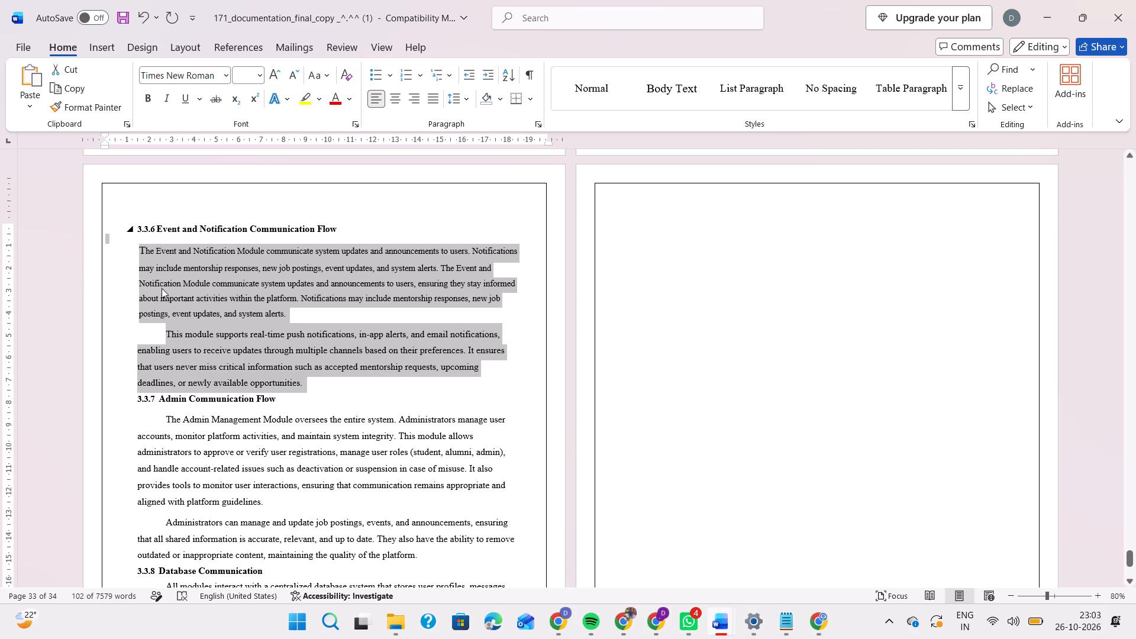
{"action": "left_click", "coordinate": [145, 251]}
{"action": "left_click_drag", "start_coordinate": [138, 248], "coordinate": [261, 368]}
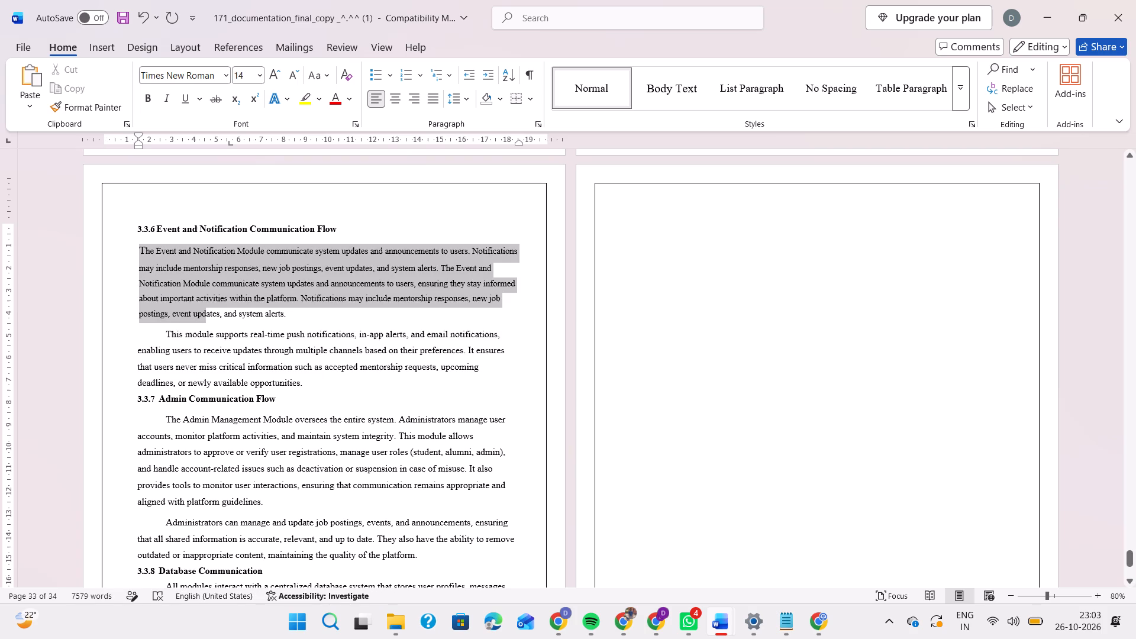
{"action": "left_click_drag", "start_coordinate": [261, 368], "coordinate": [392, 499]}
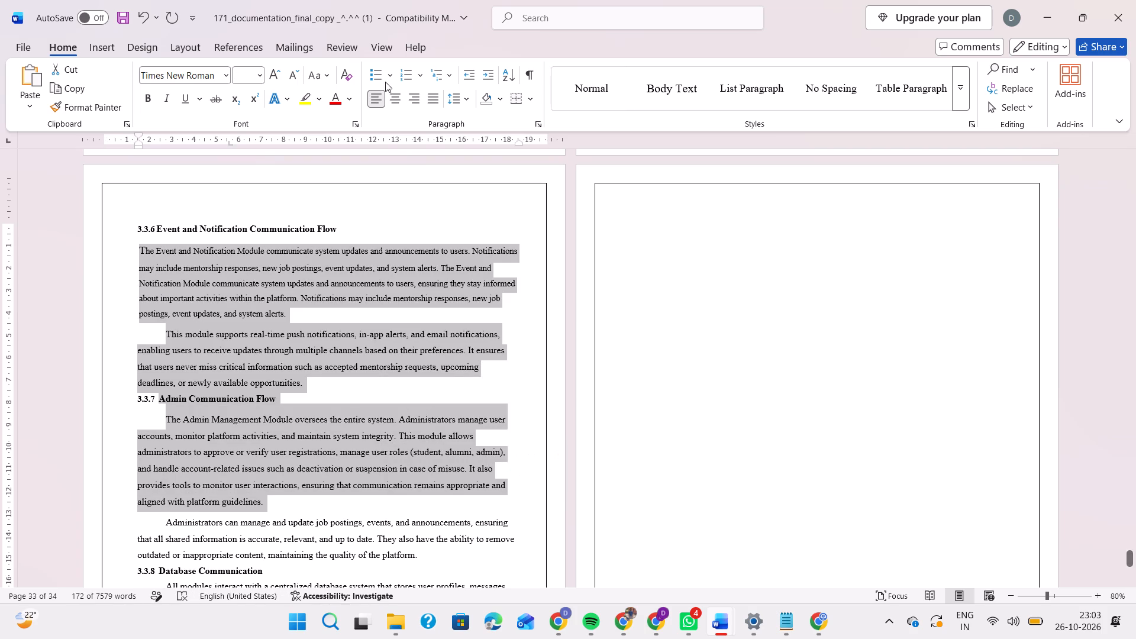
{"action": "left_click", "coordinate": [433, 102]}
Try to delete the blank last page that follows section 3.3.8 Database Communication.
{"action": "left_click", "coordinate": [613, 441]}
{"action": "scroll", "coordinate": [613, 441], "scroll_direction": "down", "scroll_amount": 2}
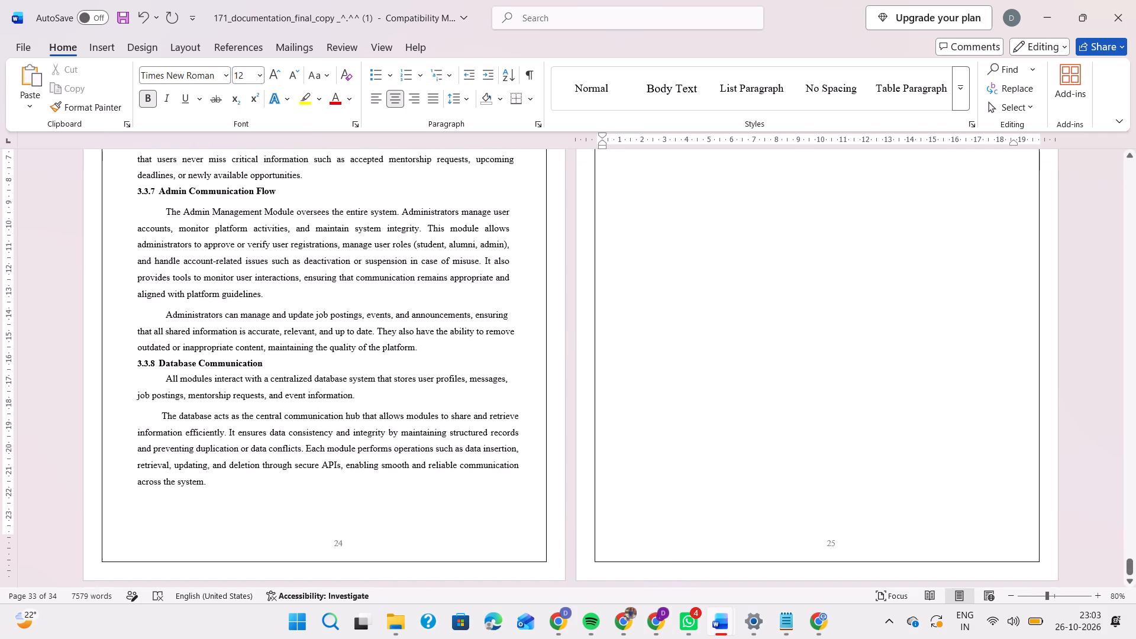
{"action": "scroll", "coordinate": [645, 400], "scroll_direction": "up", "scroll_amount": 4}
{"action": "left_click", "coordinate": [705, 370]}
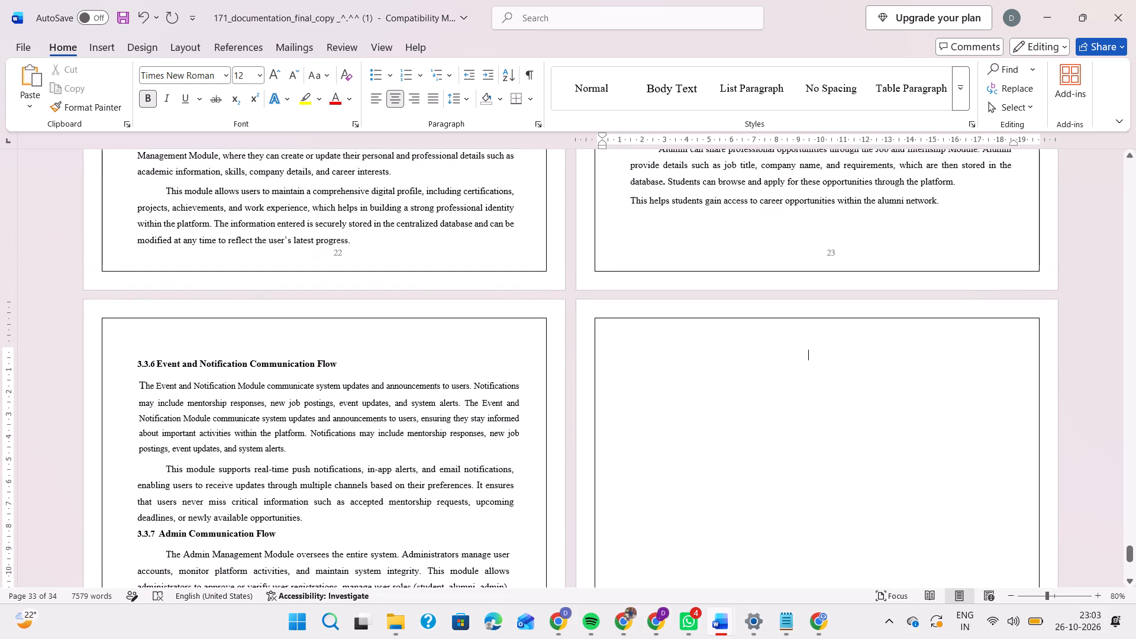
{"action": "key", "text": "Delete"}
{"action": "key", "text": "Delete"}
{"action": "key", "text": "Delete"}
{"action": "key", "text": "Delete"}
{"action": "key", "text": "Delete"}
{"action": "key", "text": "Delete"}
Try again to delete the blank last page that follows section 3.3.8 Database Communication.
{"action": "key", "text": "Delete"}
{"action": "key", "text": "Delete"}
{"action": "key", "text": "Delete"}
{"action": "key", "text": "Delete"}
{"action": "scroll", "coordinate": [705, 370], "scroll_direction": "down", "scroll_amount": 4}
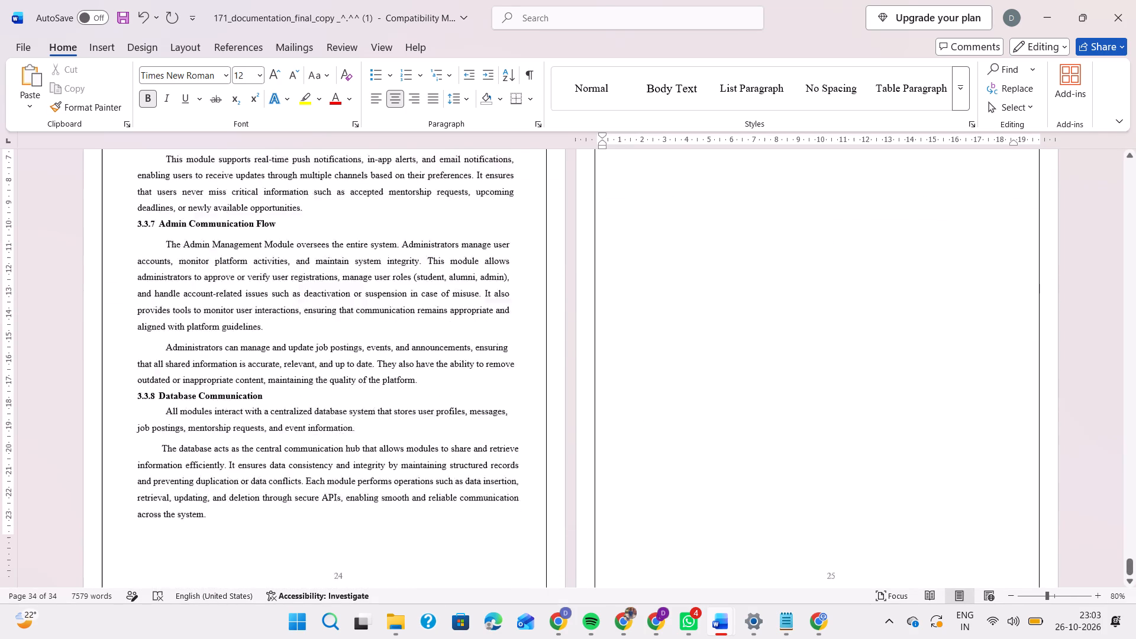
Return to the start of the report and examine the layout of its two title pages.
{"action": "scroll", "coordinate": [705, 370], "scroll_direction": "up", "scroll_amount": 15}
{"action": "scroll", "coordinate": [705, 370], "scroll_direction": "up", "scroll_amount": 13}
{"action": "scroll", "coordinate": [705, 370], "scroll_direction": "up", "scroll_amount": 20}
{"action": "scroll", "coordinate": [705, 370], "scroll_direction": "up", "scroll_amount": 20}
{"action": "scroll", "coordinate": [705, 370], "scroll_direction": "up", "scroll_amount": 14}
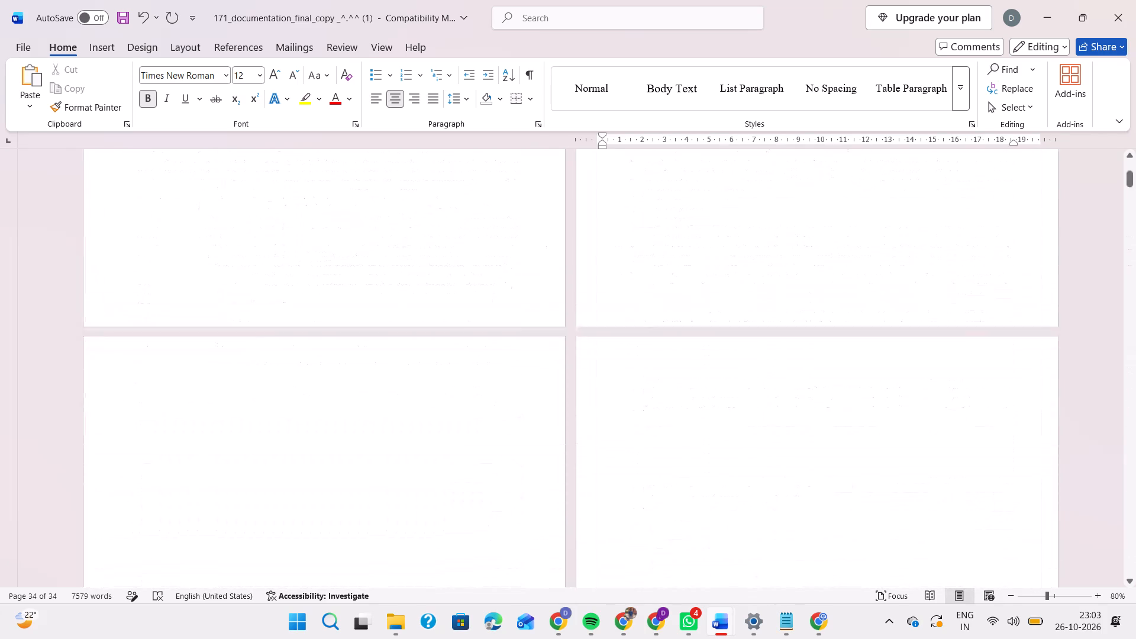
{"action": "scroll", "coordinate": [705, 370], "scroll_direction": "up", "scroll_amount": 20}
{"action": "scroll", "coordinate": [705, 370], "scroll_direction": "up", "scroll_amount": 20}
{"action": "scroll", "coordinate": [705, 370], "scroll_direction": "up", "scroll_amount": 20}
{"action": "scroll", "coordinate": [705, 370], "scroll_direction": "up", "scroll_amount": 2}
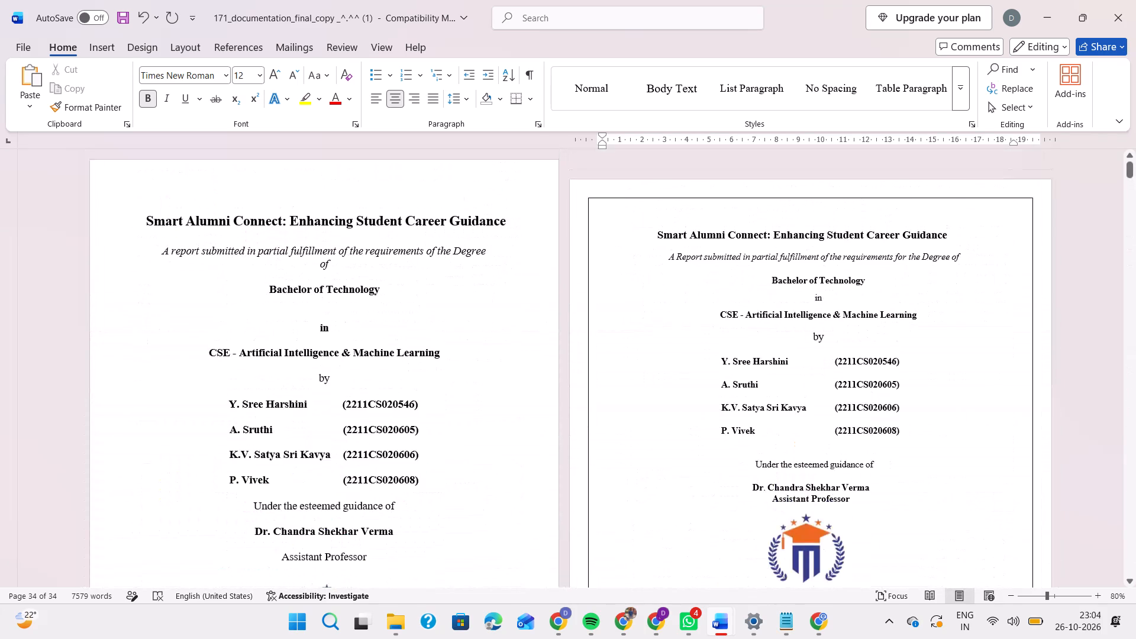
{"action": "scroll", "coordinate": [705, 370], "scroll_direction": "down", "scroll_amount": 1}
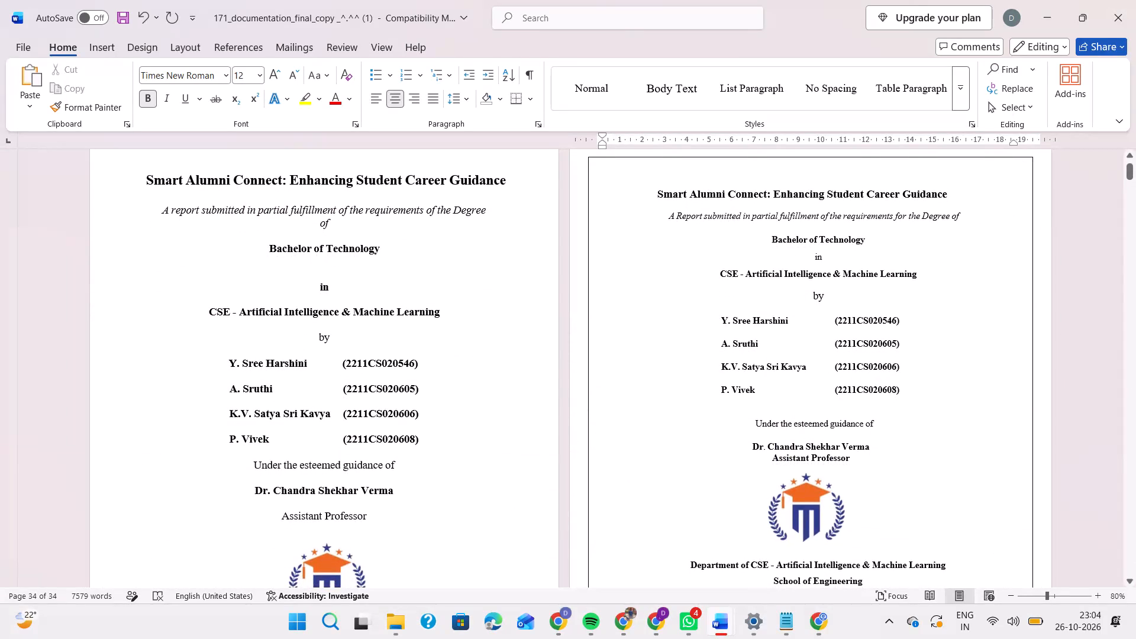
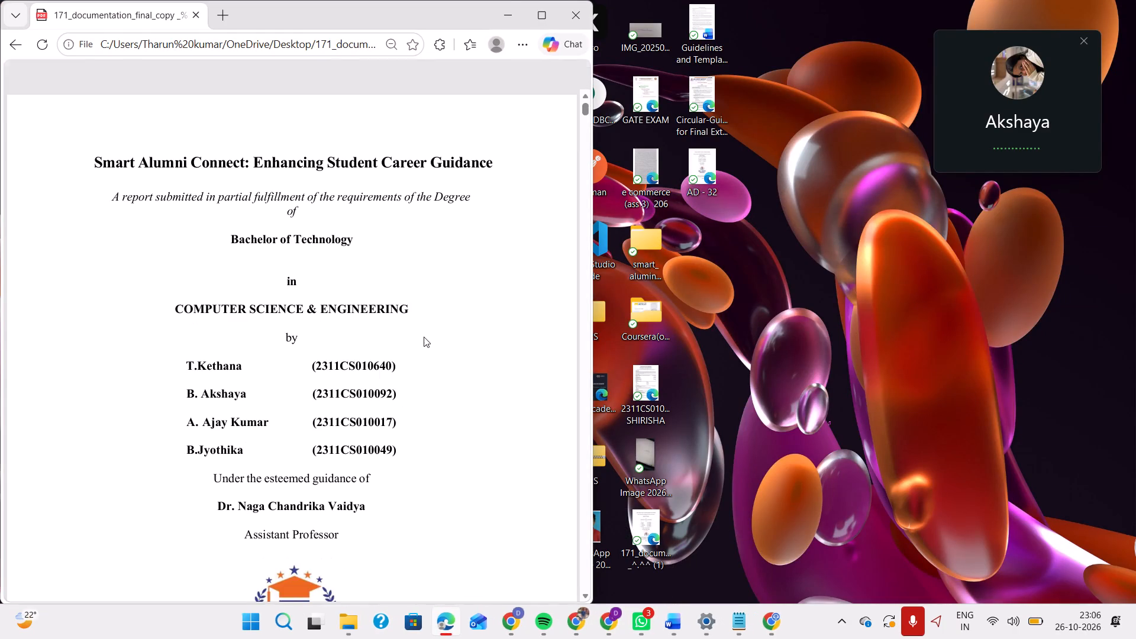
{"action": "scroll", "coordinate": [380, 388], "scroll_direction": "down", "scroll_amount": 4}
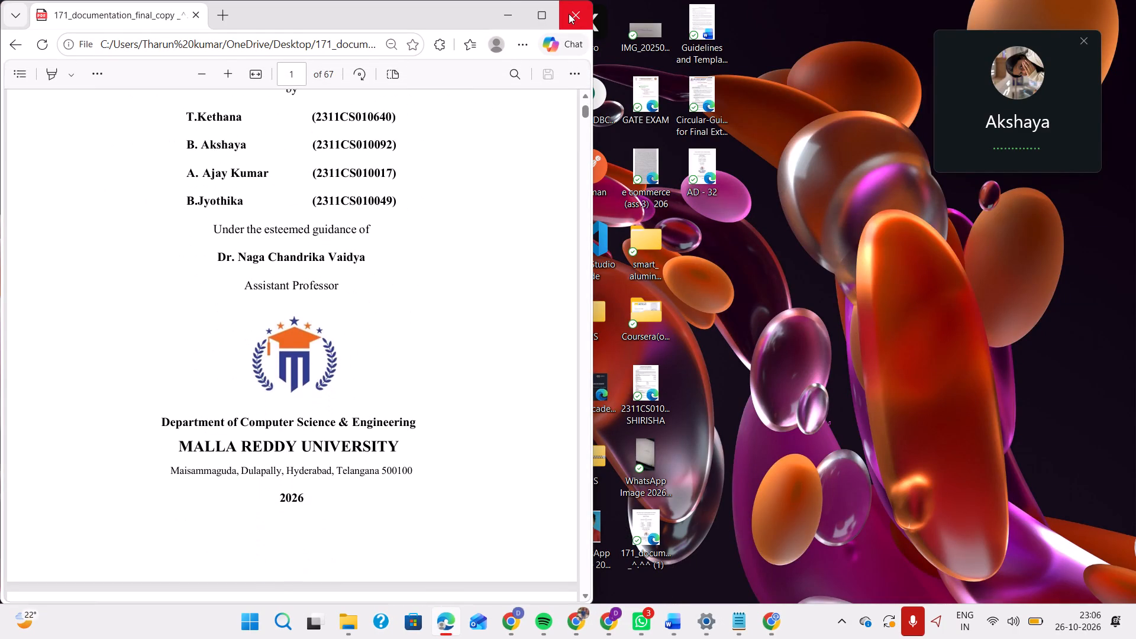
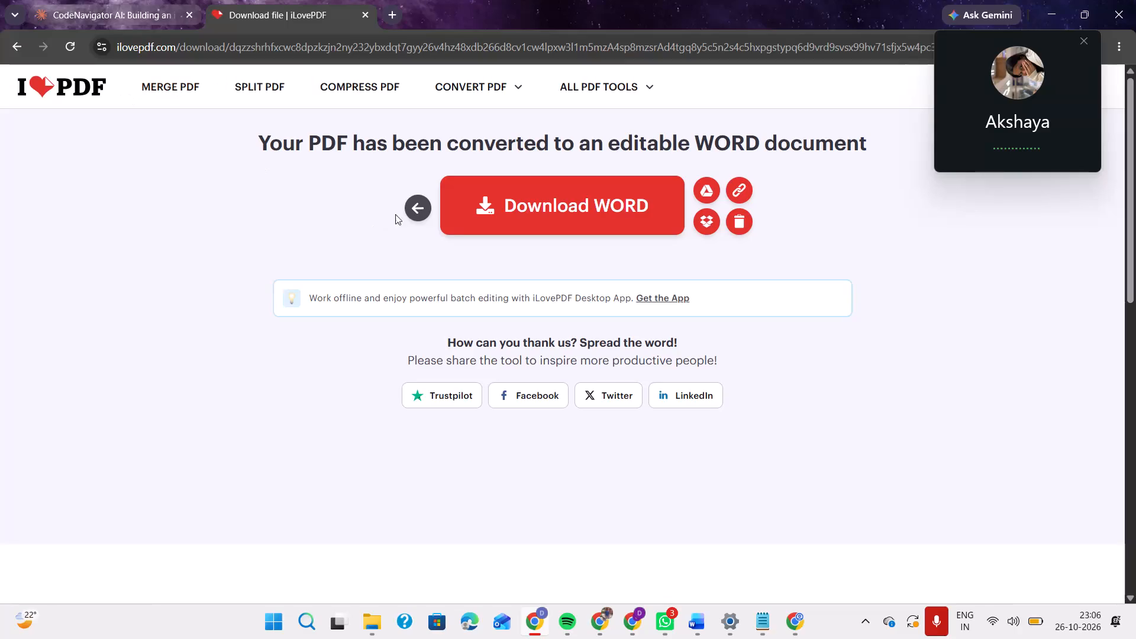
Convert the Desktop PDF 171_documentation_final_copy _^.^^ (1) to an editable Word document with iLovePDF, without OCR, and download it.
{"action": "left_click", "coordinate": [411, 214]}
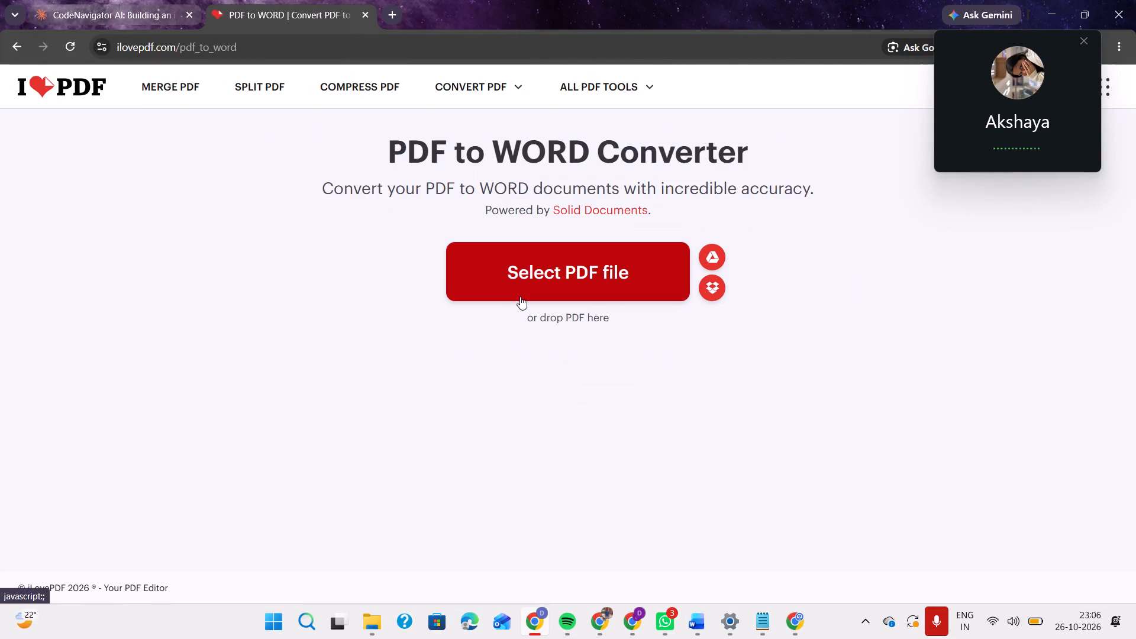
{"action": "left_click", "coordinate": [520, 296]}
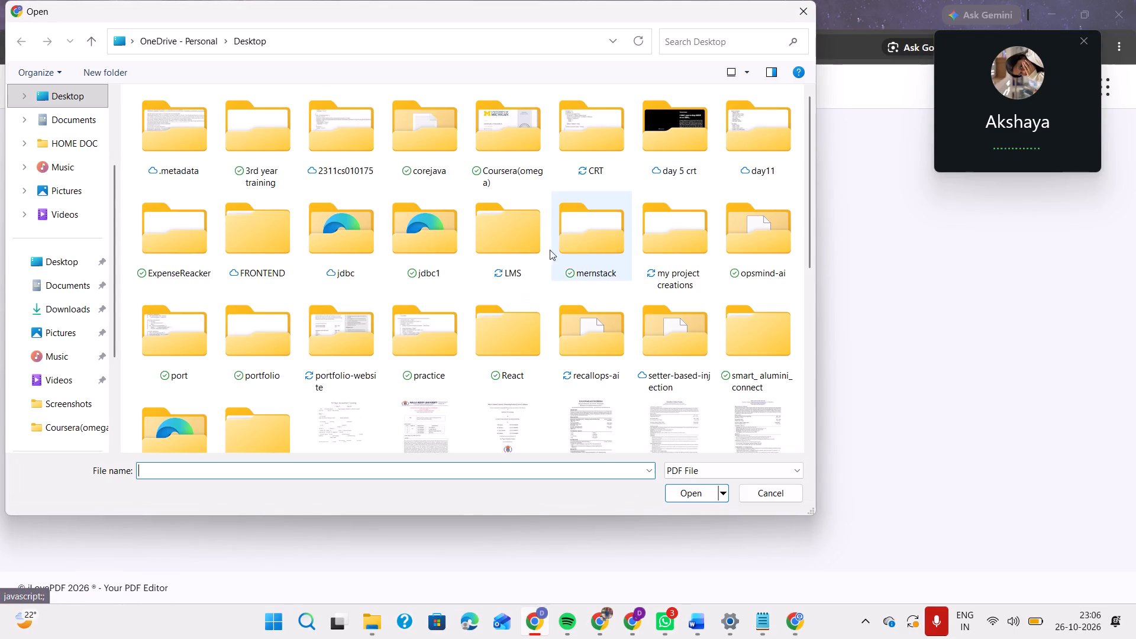
{"action": "scroll", "coordinate": [387, 272], "scroll_direction": "down", "scroll_amount": 3}
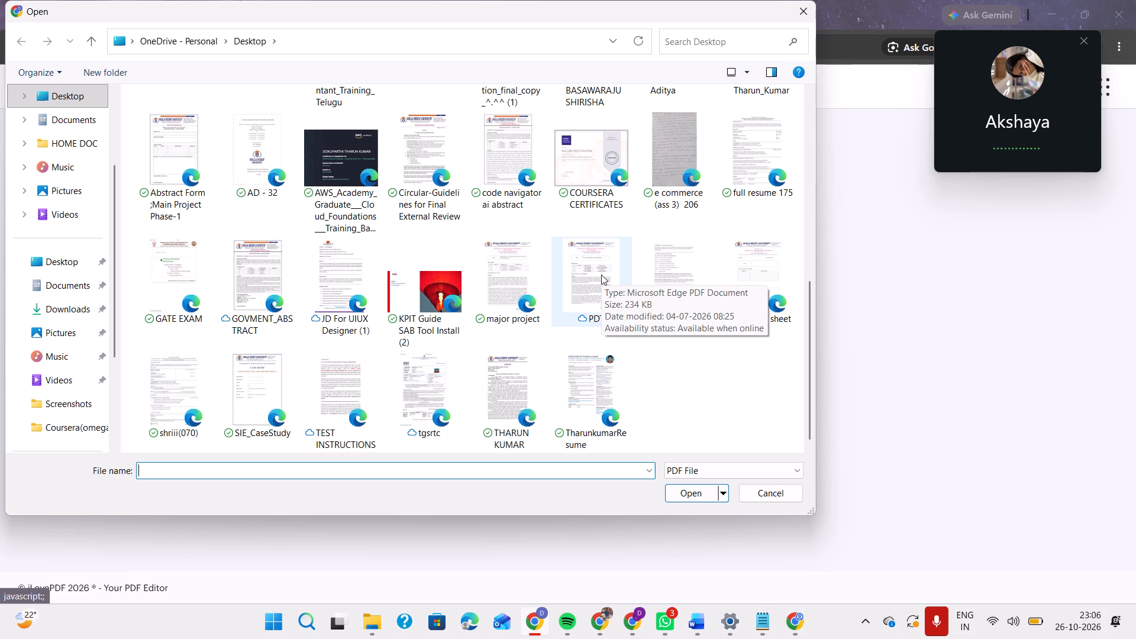
{"action": "scroll", "coordinate": [601, 275], "scroll_direction": "up", "scroll_amount": 1}
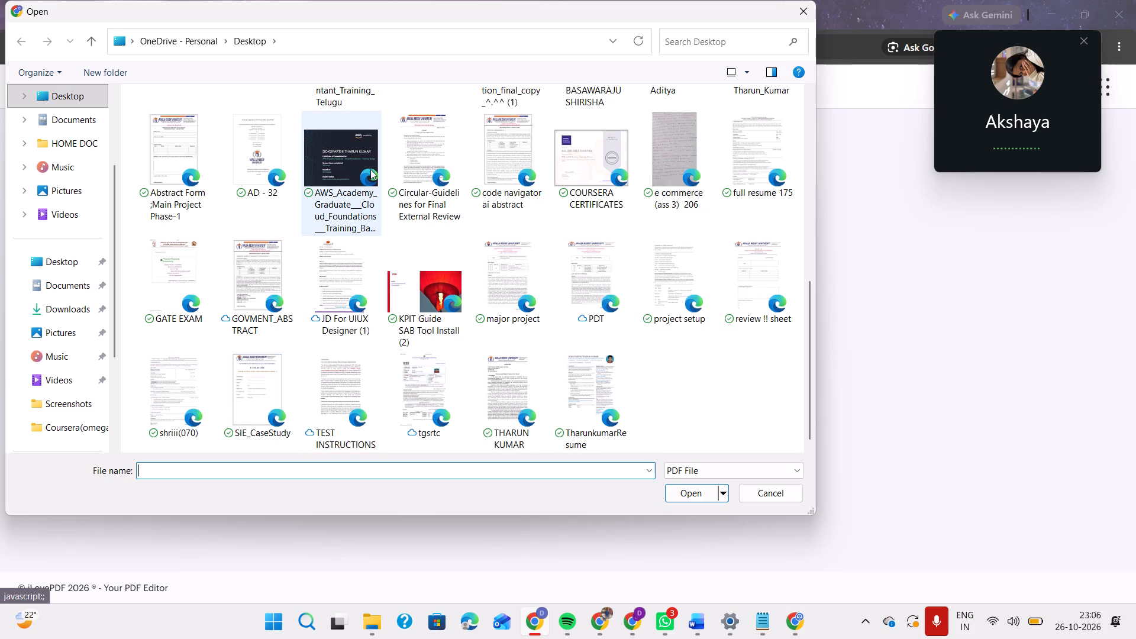
{"action": "scroll", "coordinate": [391, 214], "scroll_direction": "up", "scroll_amount": 1}
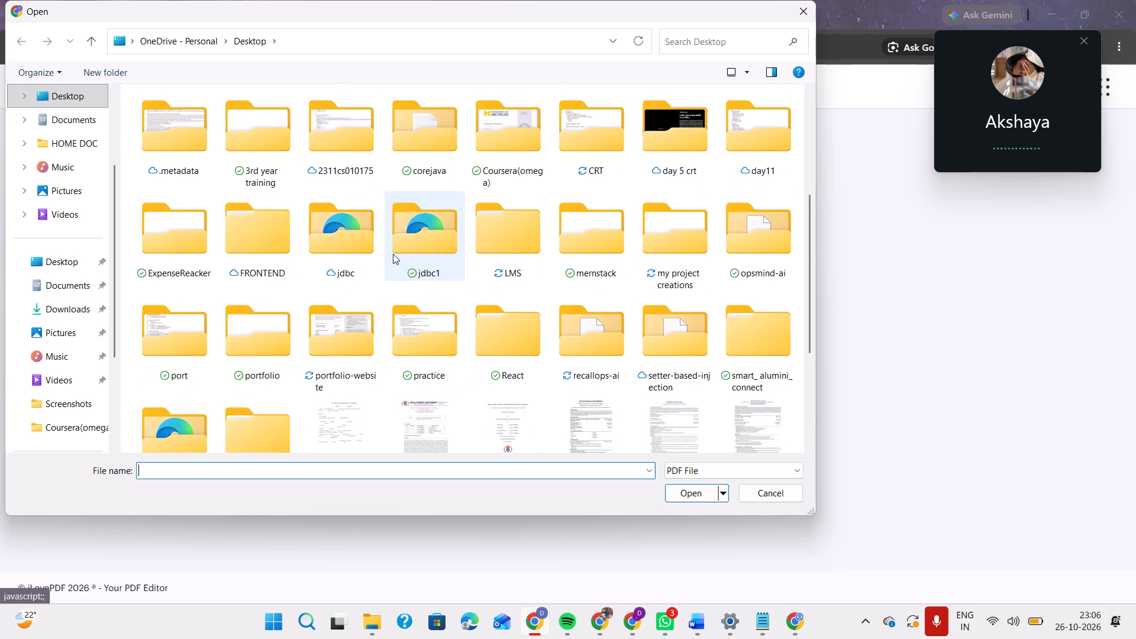
{"action": "scroll", "coordinate": [393, 254], "scroll_direction": "down", "scroll_amount": 1}
{"action": "left_click", "coordinate": [502, 282]}
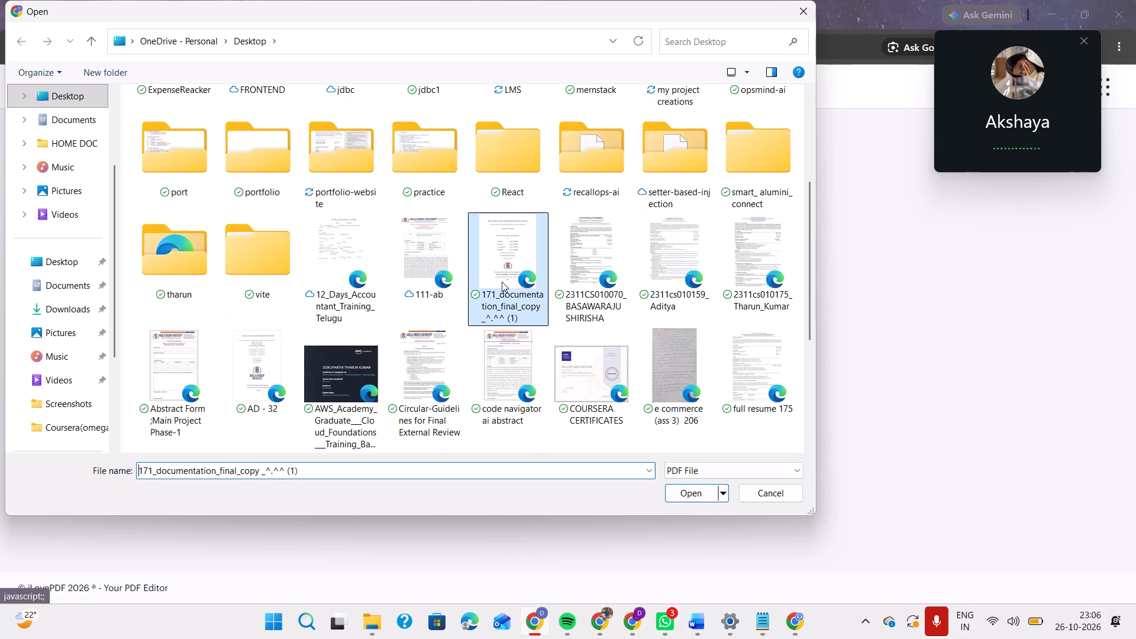
{"action": "left_click", "coordinate": [692, 495]}
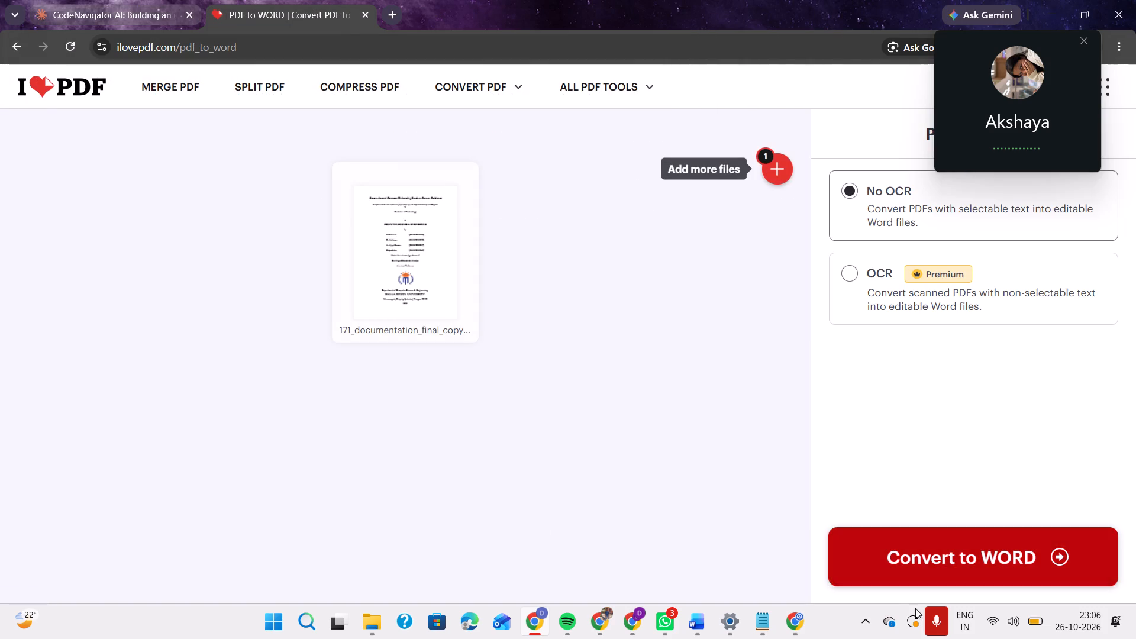
{"action": "left_click", "coordinate": [961, 576]}
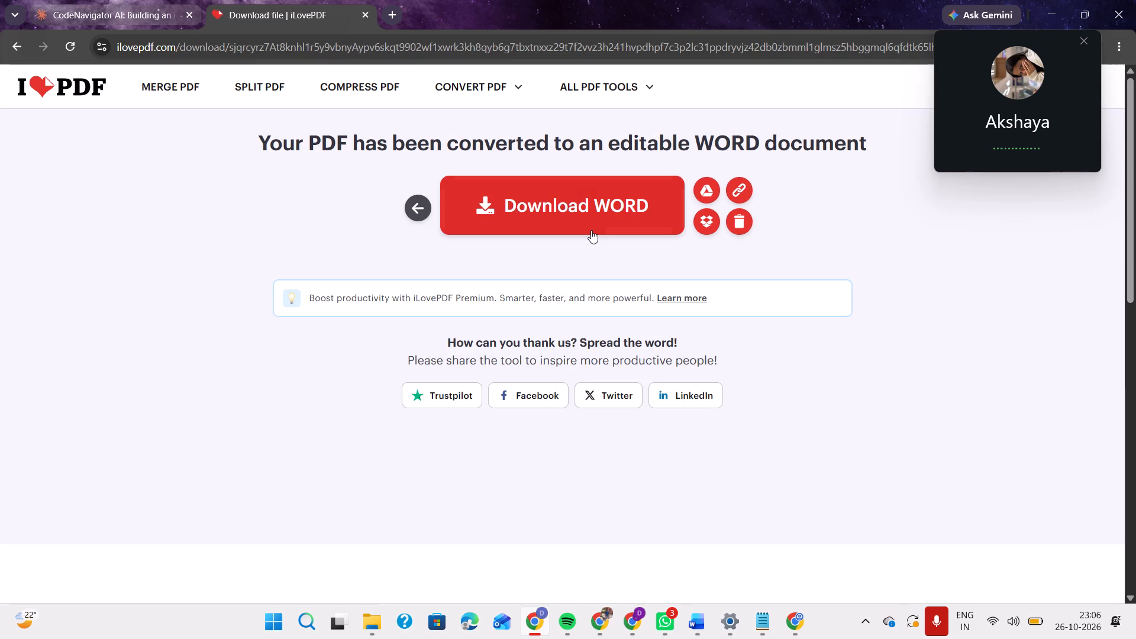
{"action": "left_click", "coordinate": [591, 230]}
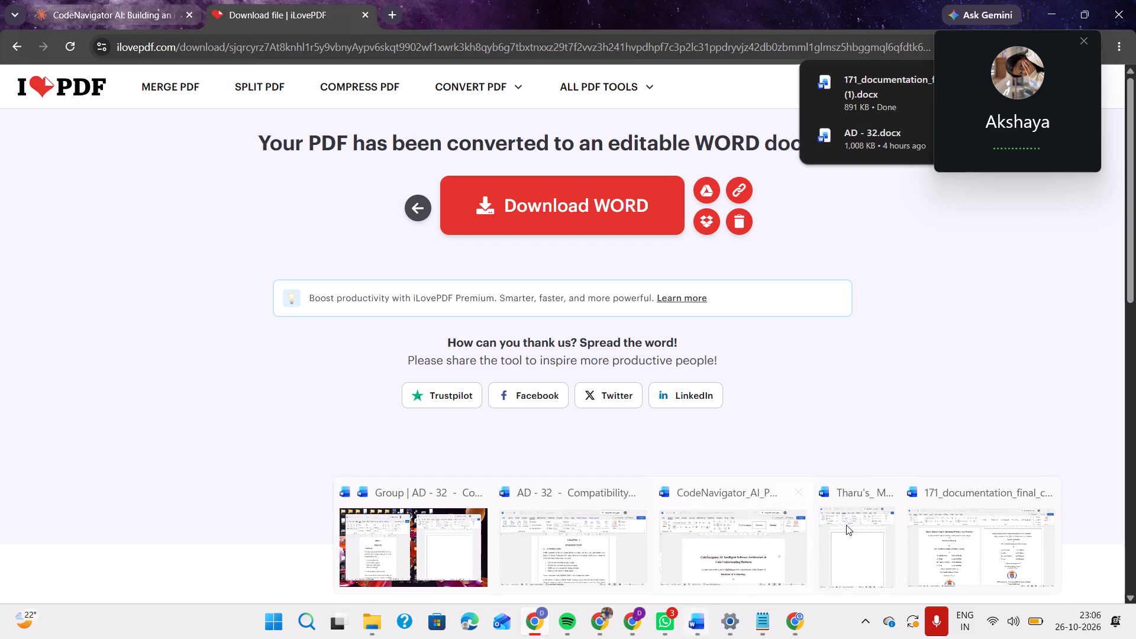
Close the already open 171_documentation_final_copy document in Word.
{"action": "left_click", "coordinate": [1043, 492]}
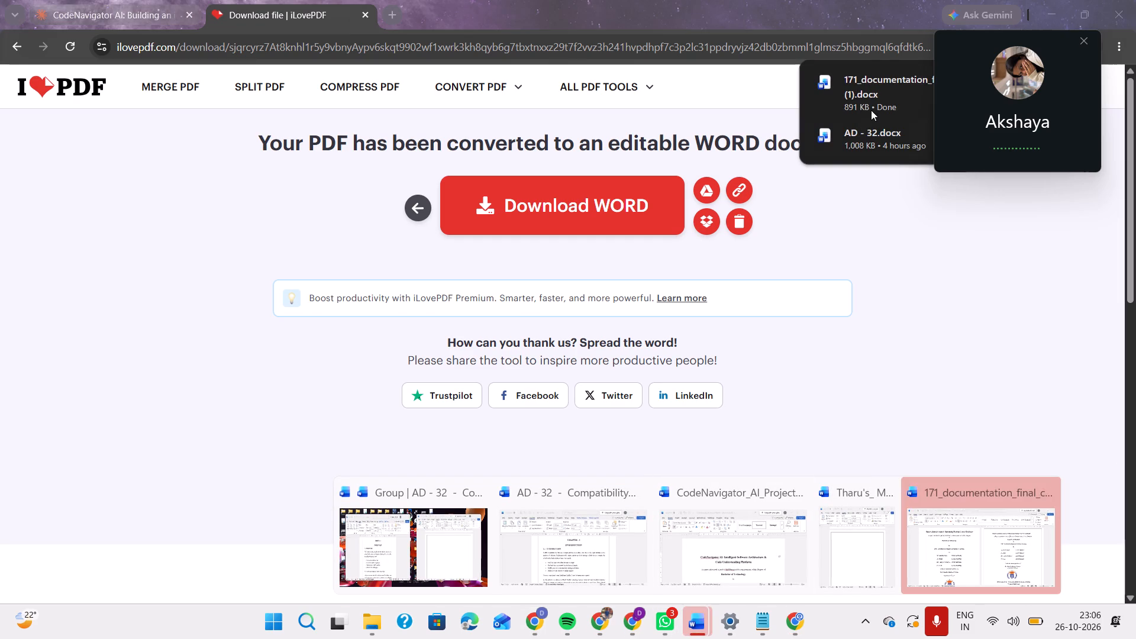
Open the newly downloaded 171_documentation_final_copy Word document.
{"action": "double_click", "coordinate": [866, 82]}
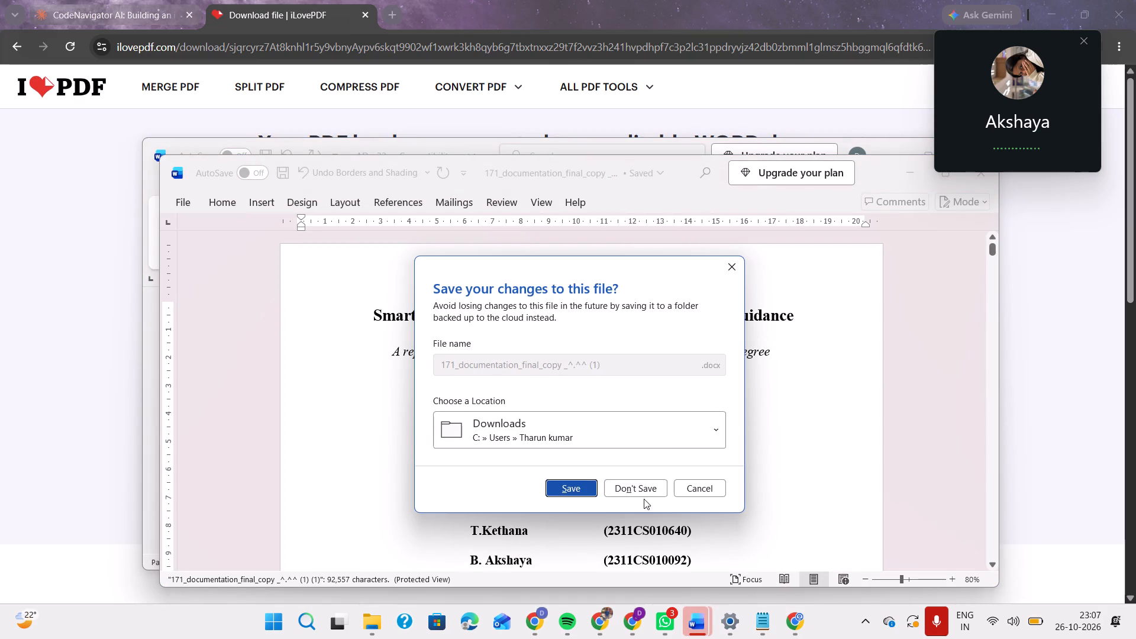
Save the changes to 171_documentation_final_copy _^.^^ (1) in the Downloads folder.
{"action": "left_click", "coordinate": [575, 489]}
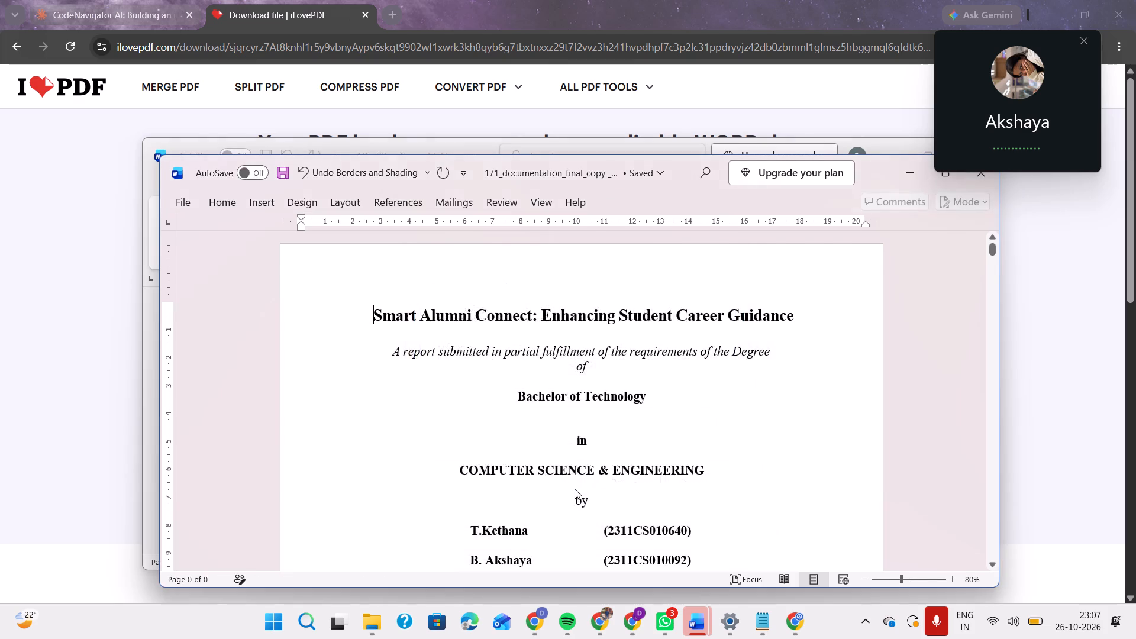
Enable editing for the newly opened 171_documentation_final_copy _^.^^ (1) (1) document.
{"action": "scroll", "coordinate": [628, 430], "scroll_direction": "down", "scroll_amount": 1}
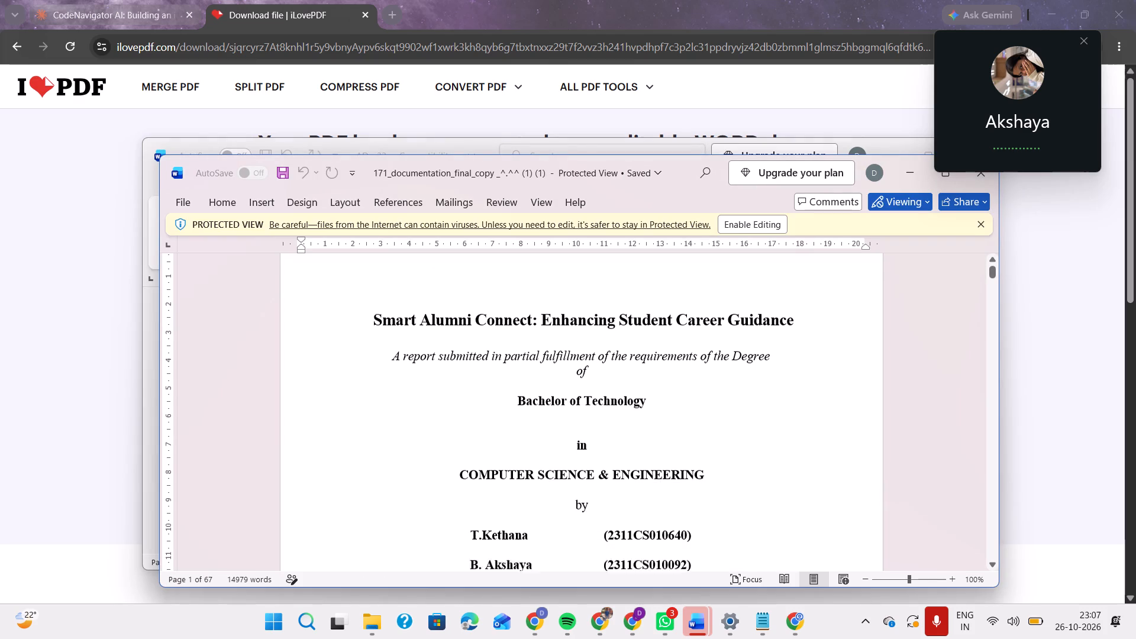
{"action": "scroll", "coordinate": [628, 430], "scroll_direction": "down", "scroll_amount": 1}
{"action": "scroll", "coordinate": [628, 430], "scroll_direction": "up", "scroll_amount": 2}
{"action": "left_click", "coordinate": [777, 224]}
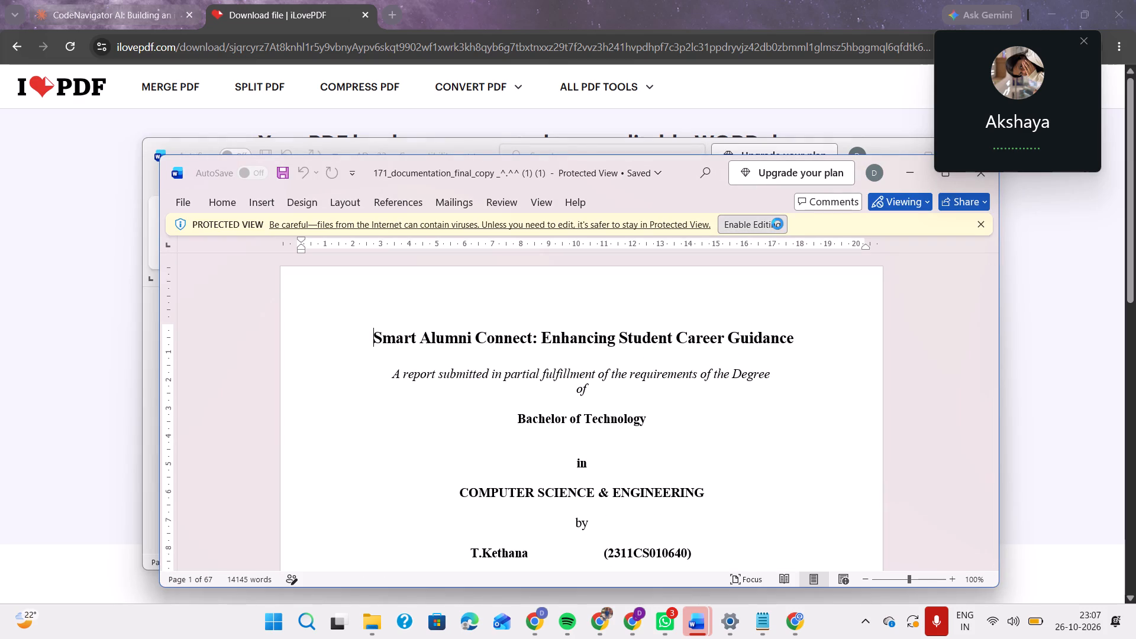
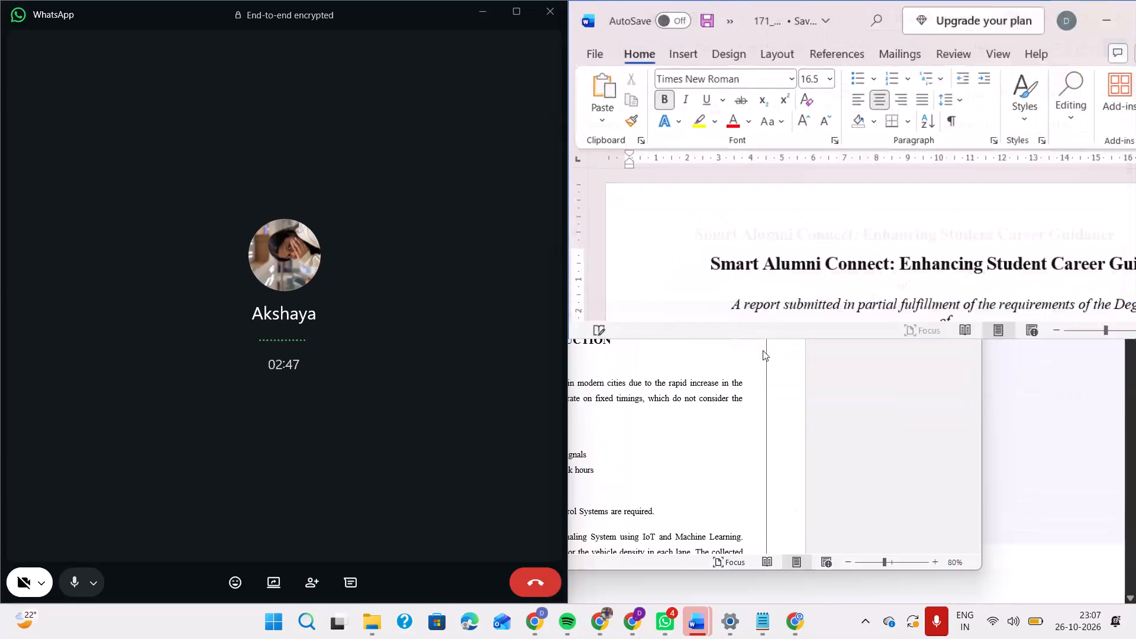
Maximize the window of the newly opened 171_documentation_final_copy document.
{"action": "key", "text": "super+Up"}
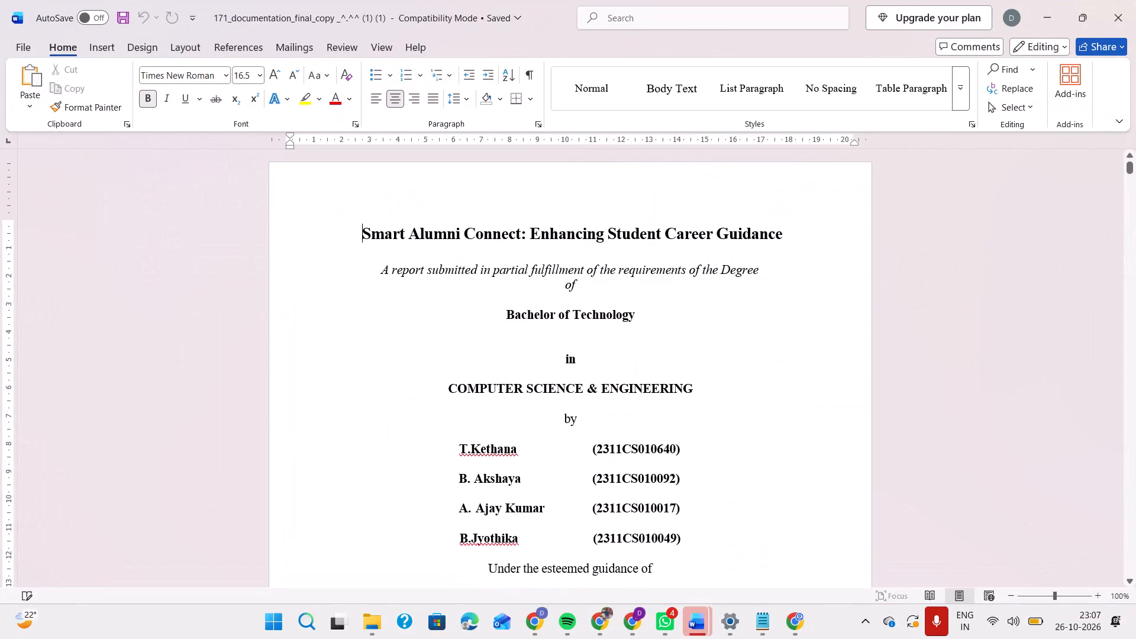
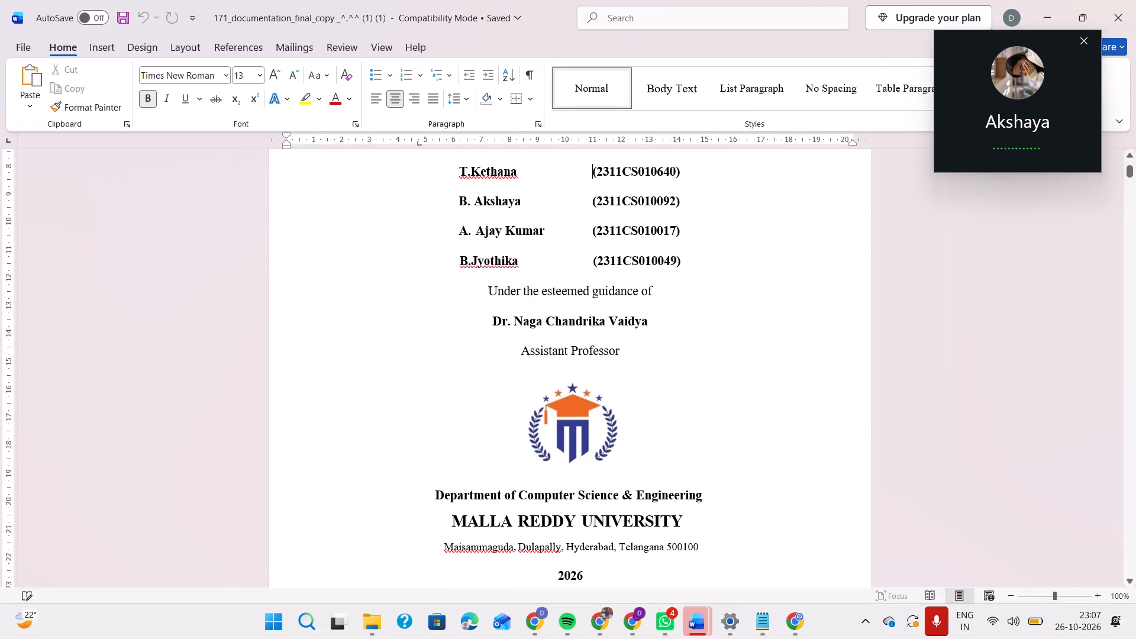
Change the year below the university address on the cover page to 2027.
{"action": "left_click", "coordinate": [582, 572]}
{"action": "key", "text": "BackSpace"}
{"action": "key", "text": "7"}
Change the year at the bottom of the second title page, numbered i, to 2027.
{"action": "scroll", "coordinate": [582, 572], "scroll_direction": "down", "scroll_amount": 2}
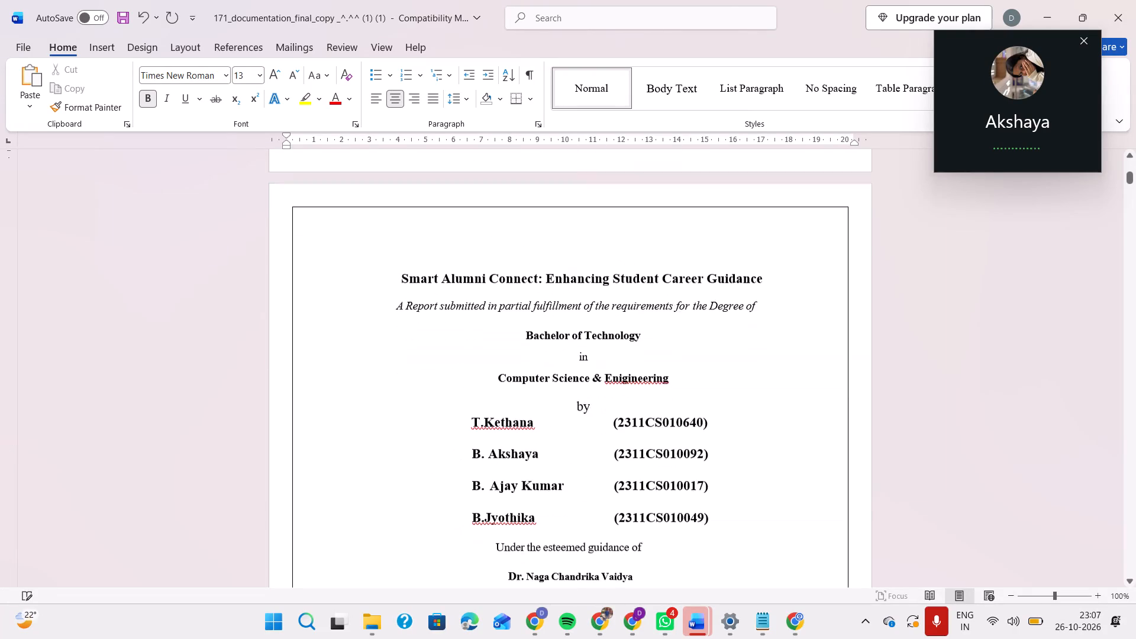
{"action": "scroll", "coordinate": [593, 561], "scroll_direction": "down", "scroll_amount": 3}
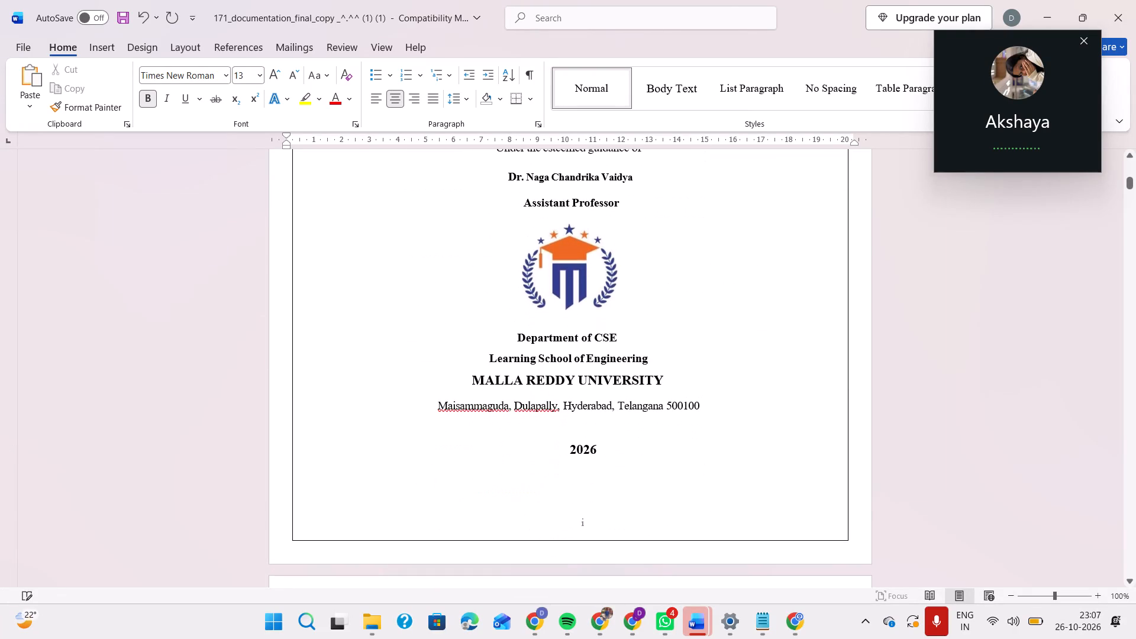
{"action": "left_click", "coordinate": [605, 449]}
{"action": "key", "text": "Left"}
{"action": "key", "text": "Left"}
{"action": "key", "text": "Right"}
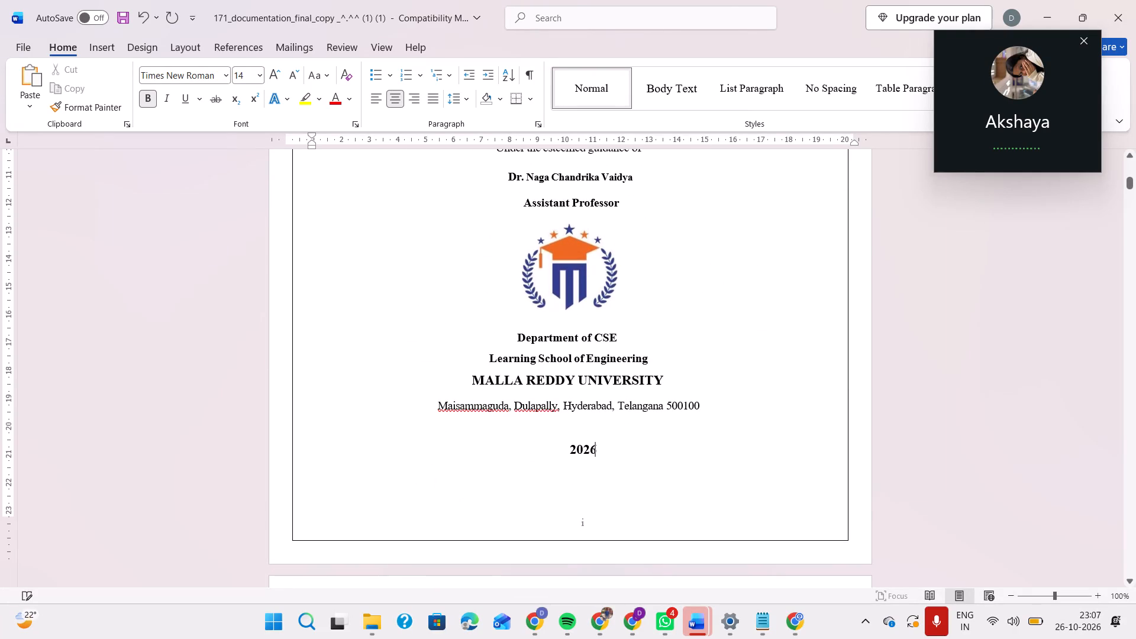
{"action": "key", "text": "BackSpace"}
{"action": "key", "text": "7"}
Review the pages after the title page, from the certificate through the abstract and table of contents into chapter 1's objective section.
{"action": "scroll", "coordinate": [605, 449], "scroll_direction": "down", "scroll_amount": 1}
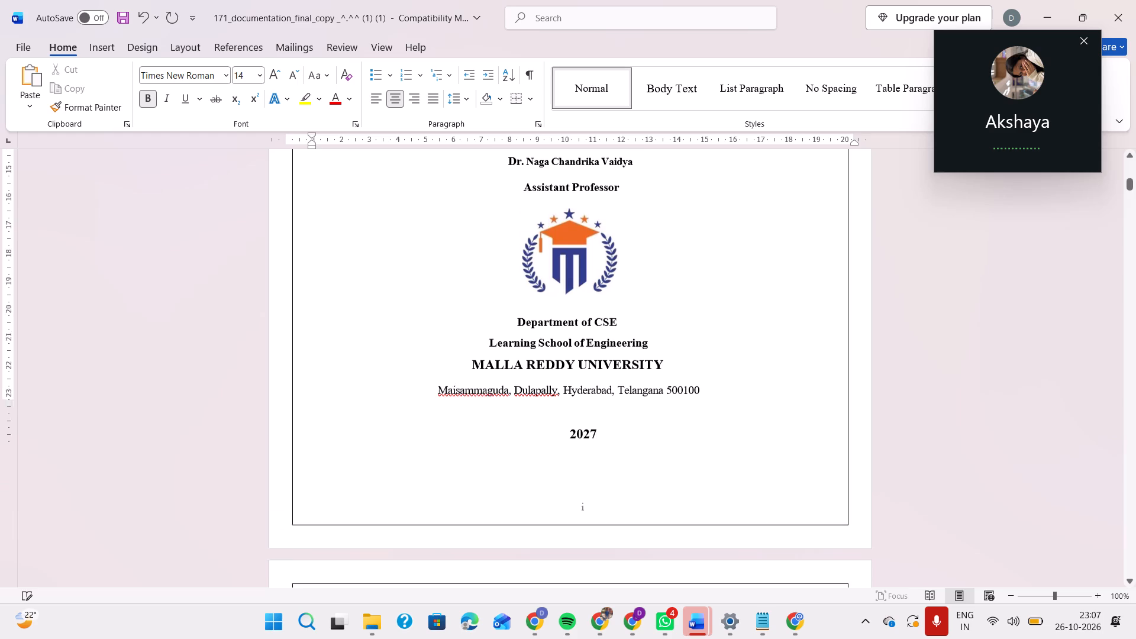
{"action": "scroll", "coordinate": [605, 449], "scroll_direction": "down", "scroll_amount": 5}
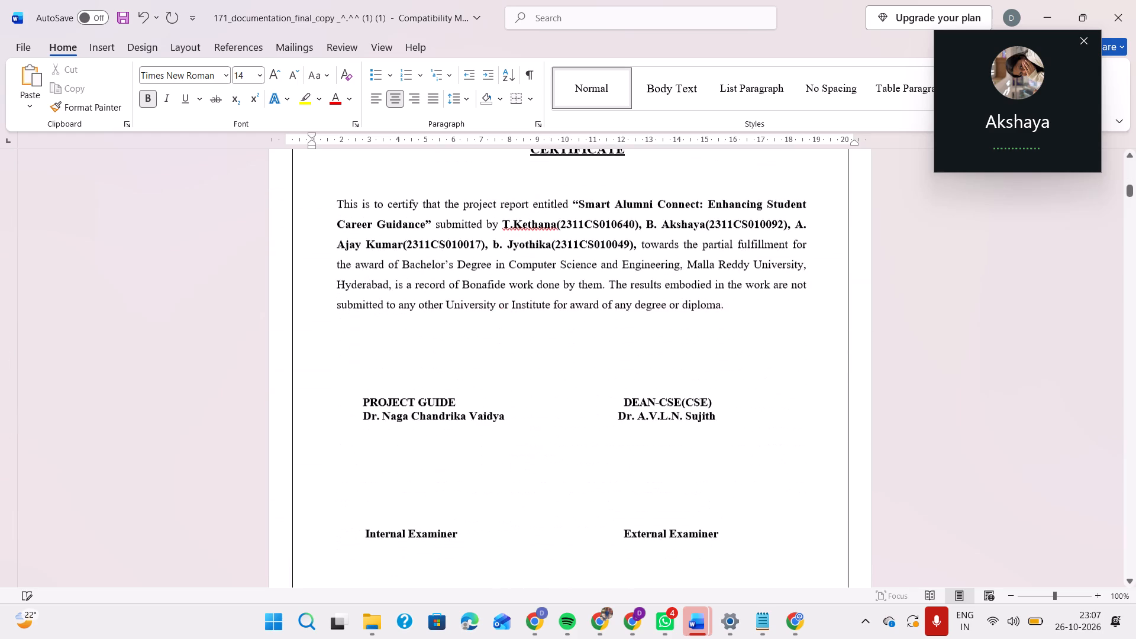
{"action": "scroll", "coordinate": [611, 432], "scroll_direction": "down", "scroll_amount": 7}
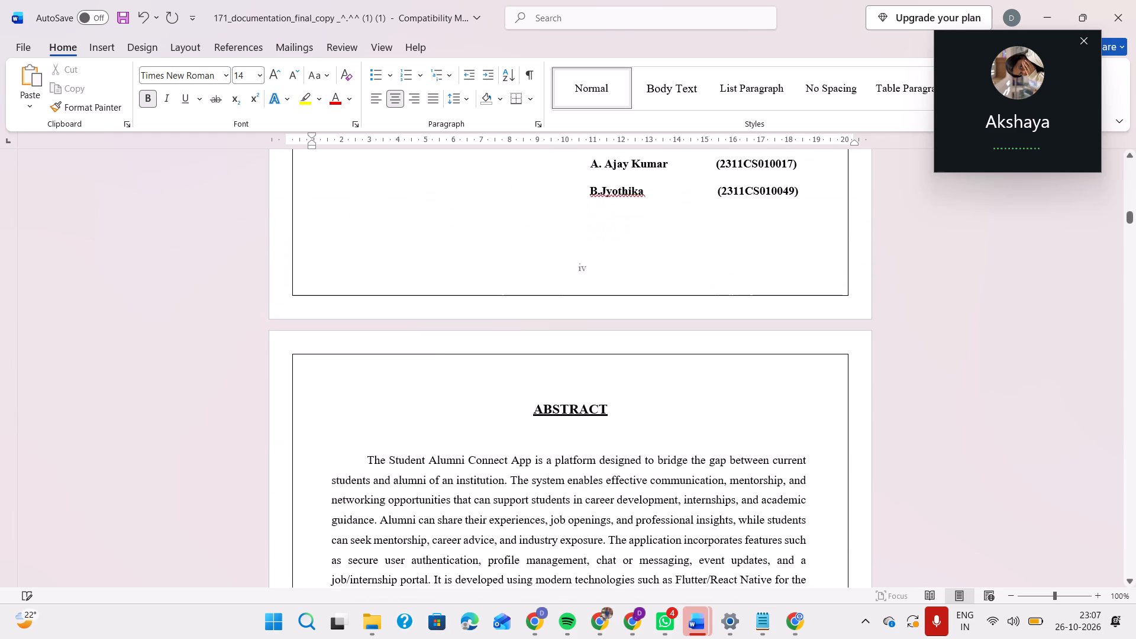
{"action": "scroll", "coordinate": [611, 432], "scroll_direction": "down", "scroll_amount": 8}
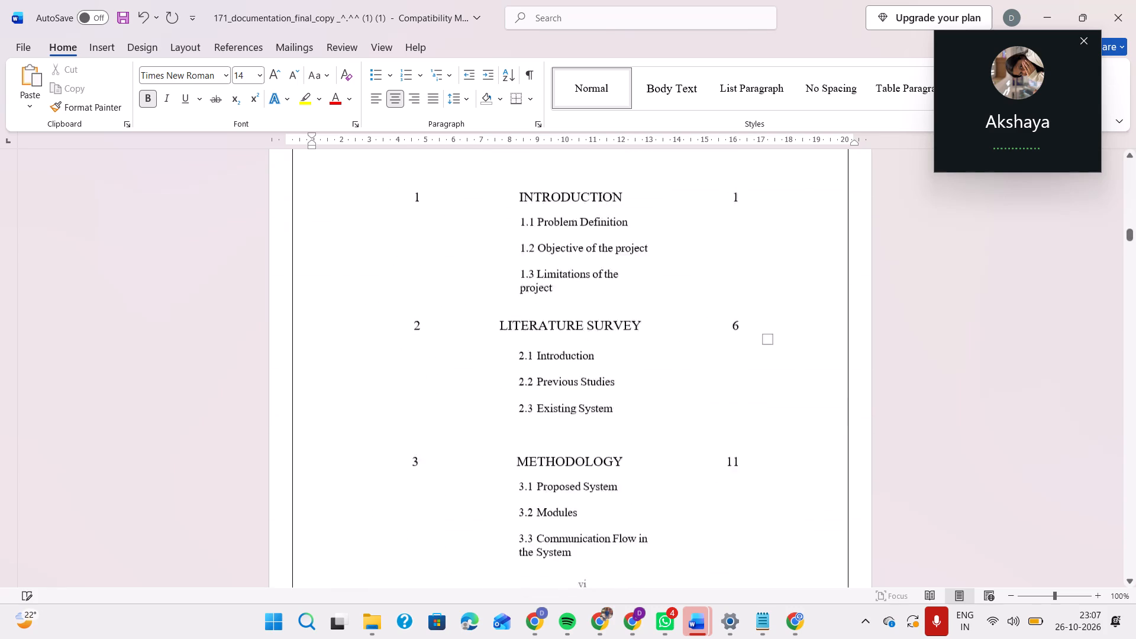
{"action": "scroll", "coordinate": [611, 432], "scroll_direction": "down", "scroll_amount": 8}
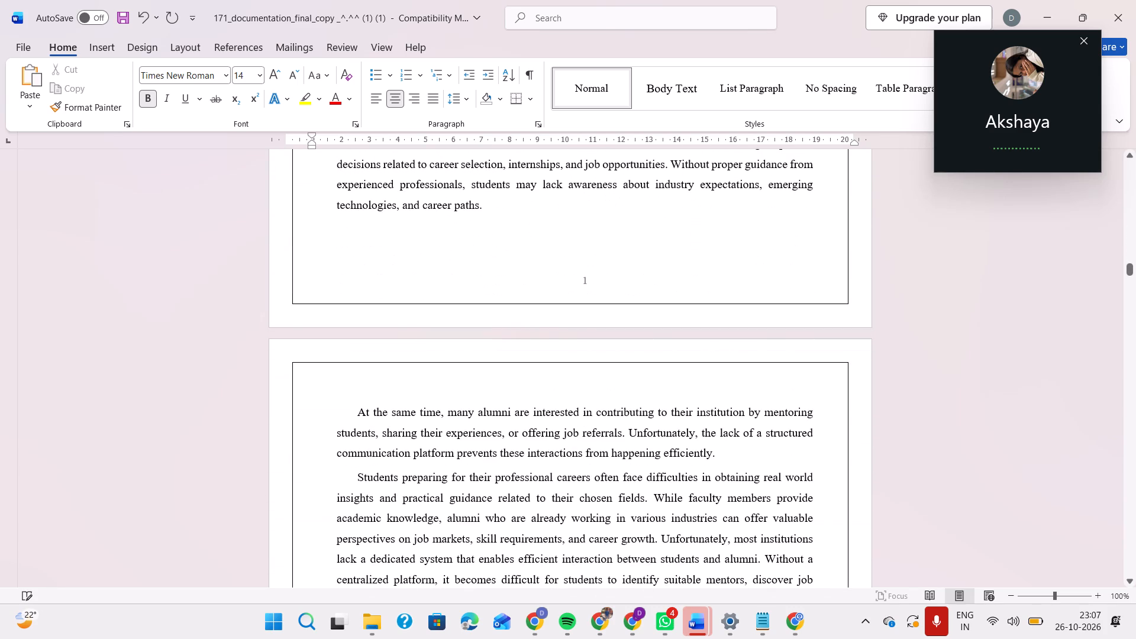
{"action": "scroll", "coordinate": [604, 446], "scroll_direction": "up", "scroll_amount": 1}
{"action": "scroll", "coordinate": [604, 446], "scroll_direction": "down", "scroll_amount": 2}
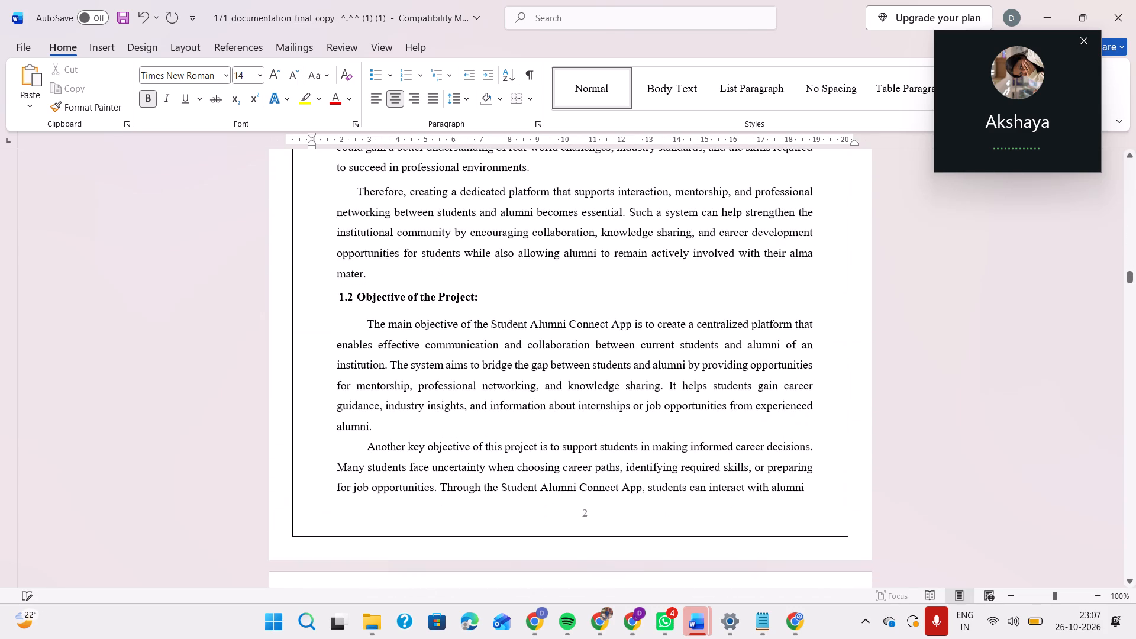
Examine the converted pages around section 1.2 Objective of the Project in the new document.
{"action": "left_click", "coordinate": [411, 279]}
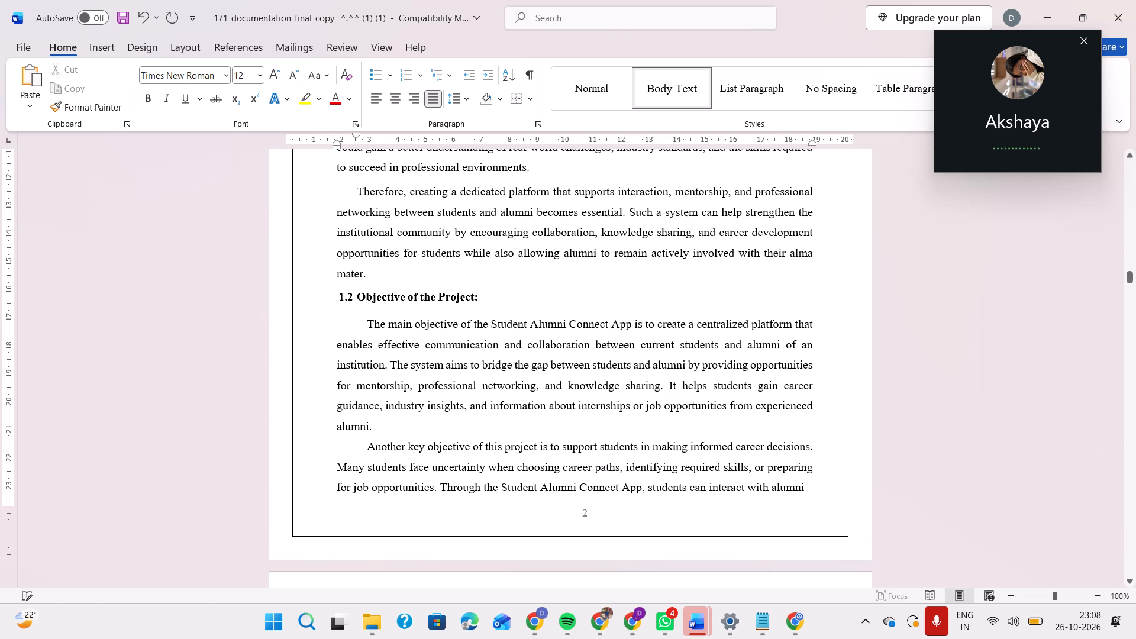
{"action": "scroll", "coordinate": [449, 316], "scroll_direction": "down", "scroll_amount": 2}
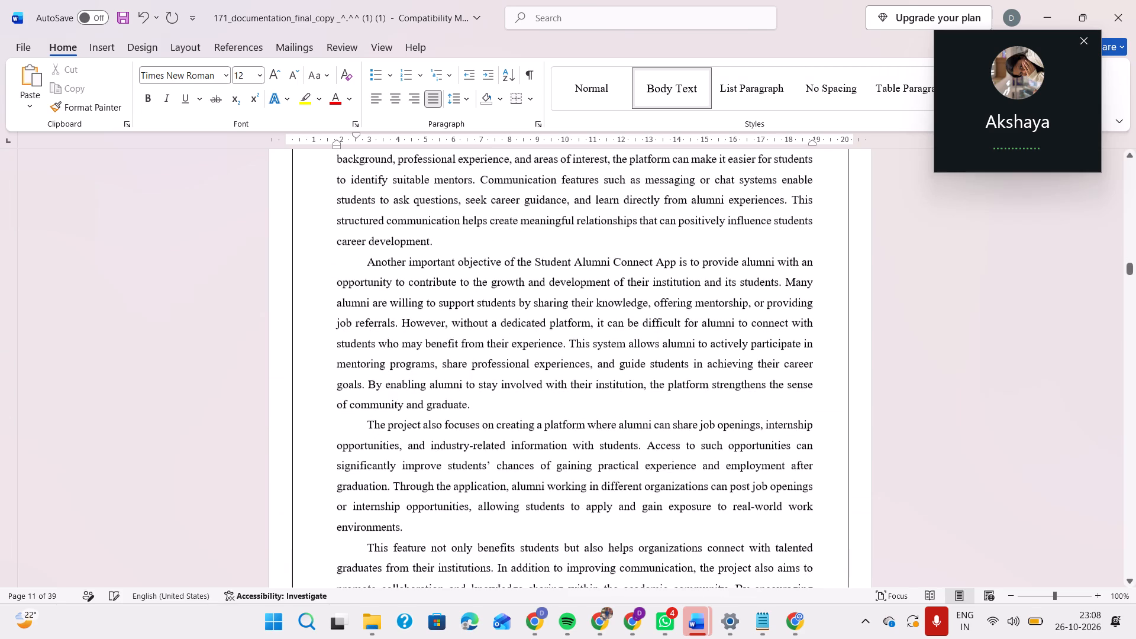
{"action": "scroll", "coordinate": [449, 316], "scroll_direction": "up", "scroll_amount": 1}
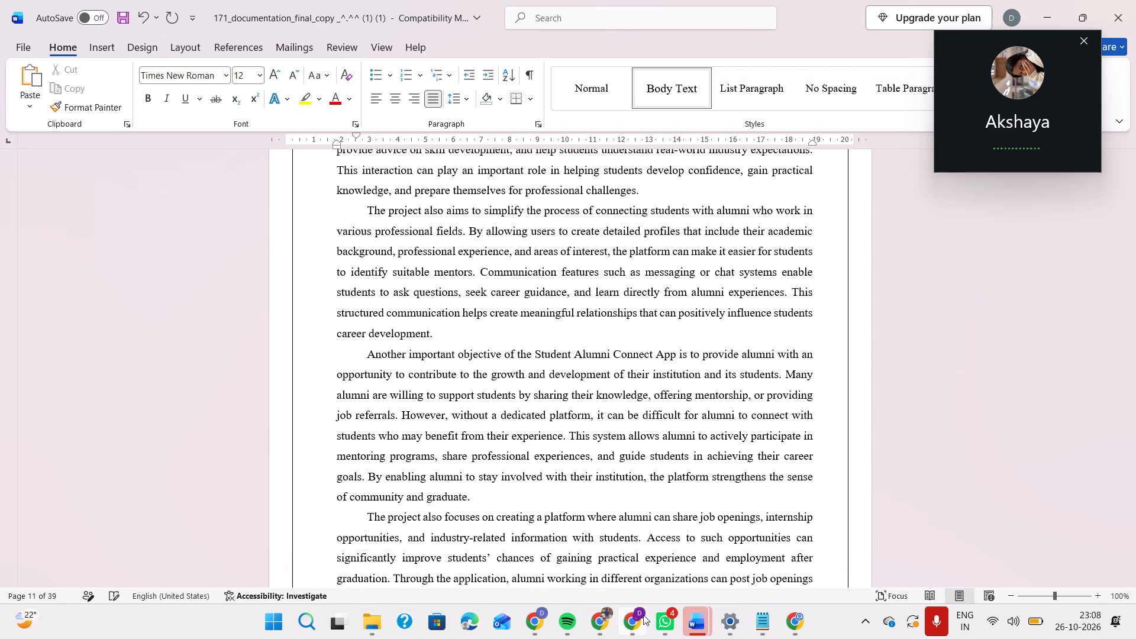
Switch to the WhatsApp window.
{"action": "left_click", "coordinate": [667, 627]}
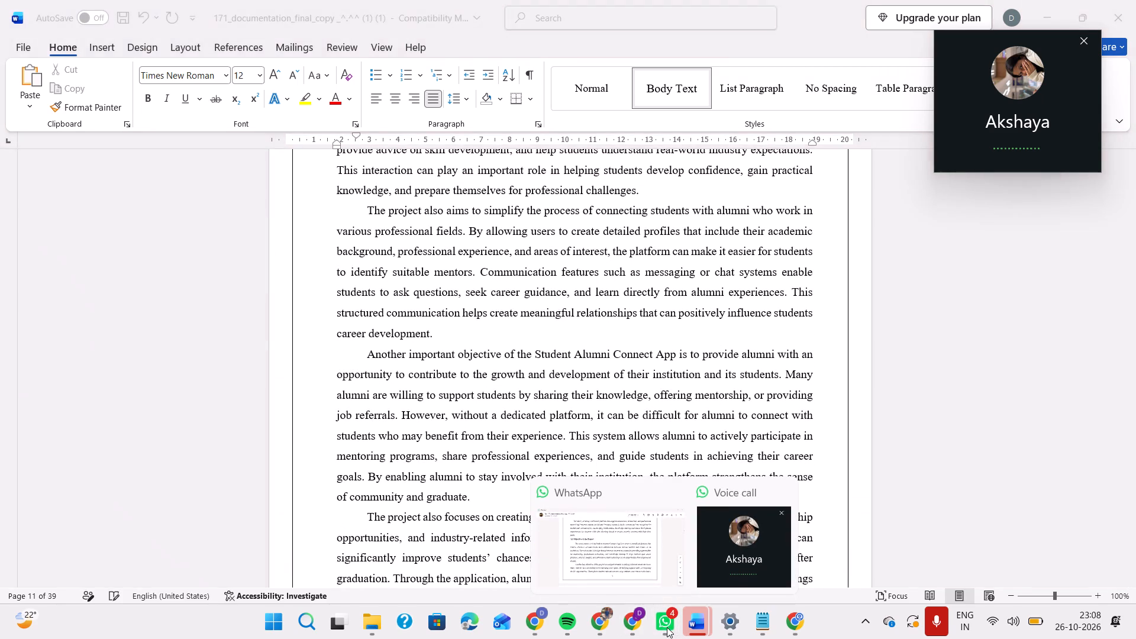
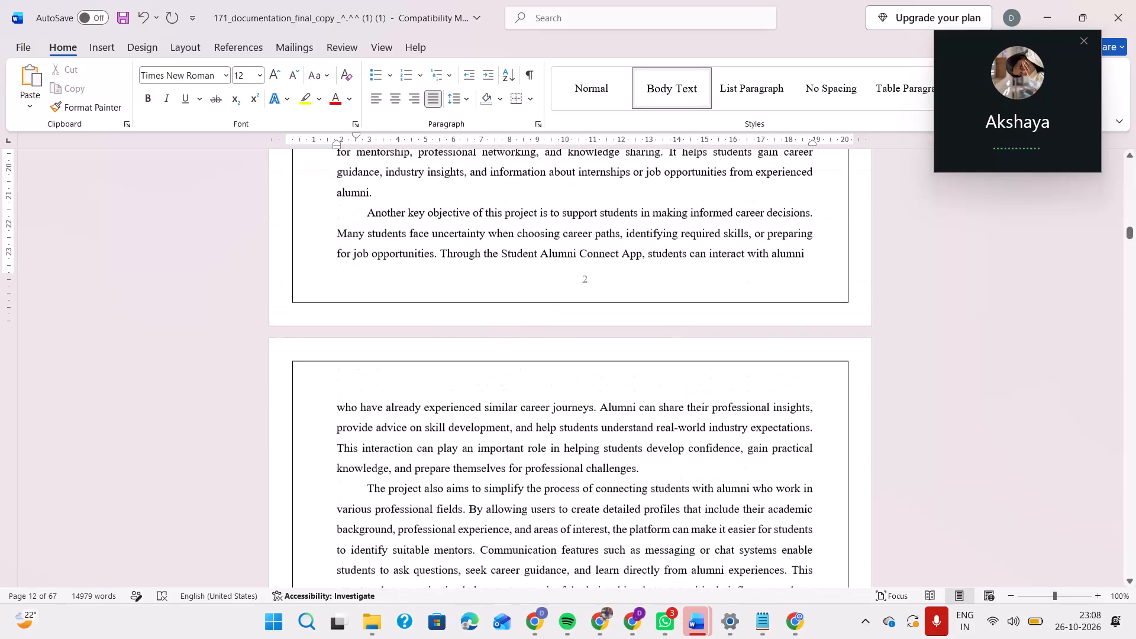
Examine the report pages from section 1.2 through the project limitations to the start of the Literature Survey chapter.
{"action": "scroll", "coordinate": [677, 321], "scroll_direction": "up", "scroll_amount": 2}
{"action": "scroll", "coordinate": [643, 382], "scroll_direction": "up", "scroll_amount": 1}
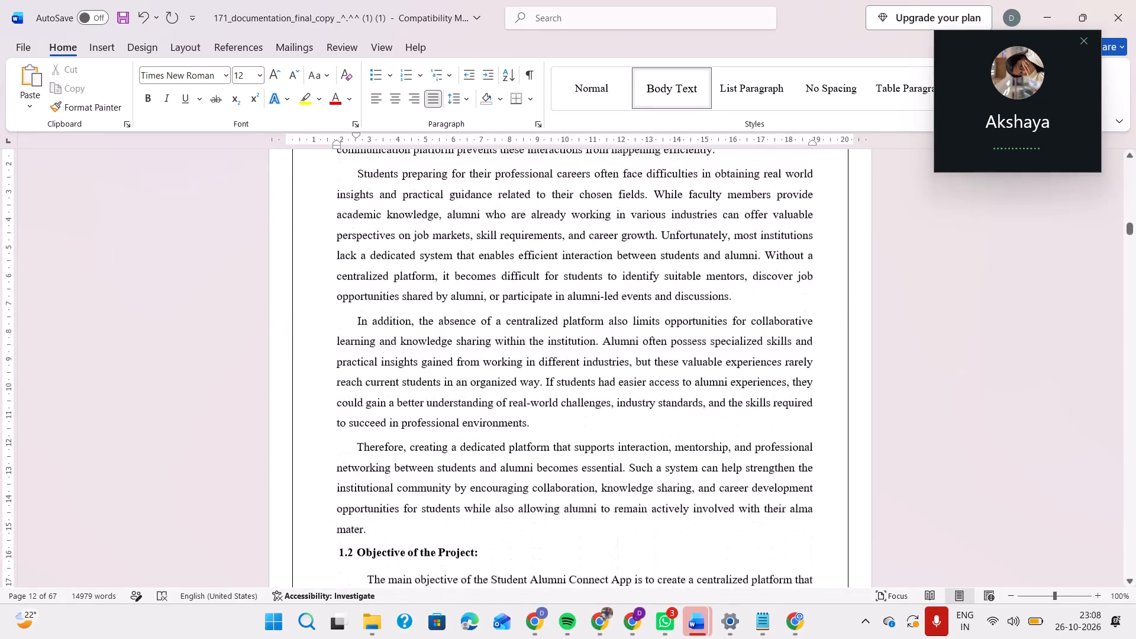
{"action": "scroll", "coordinate": [643, 382], "scroll_direction": "down", "scroll_amount": 11}
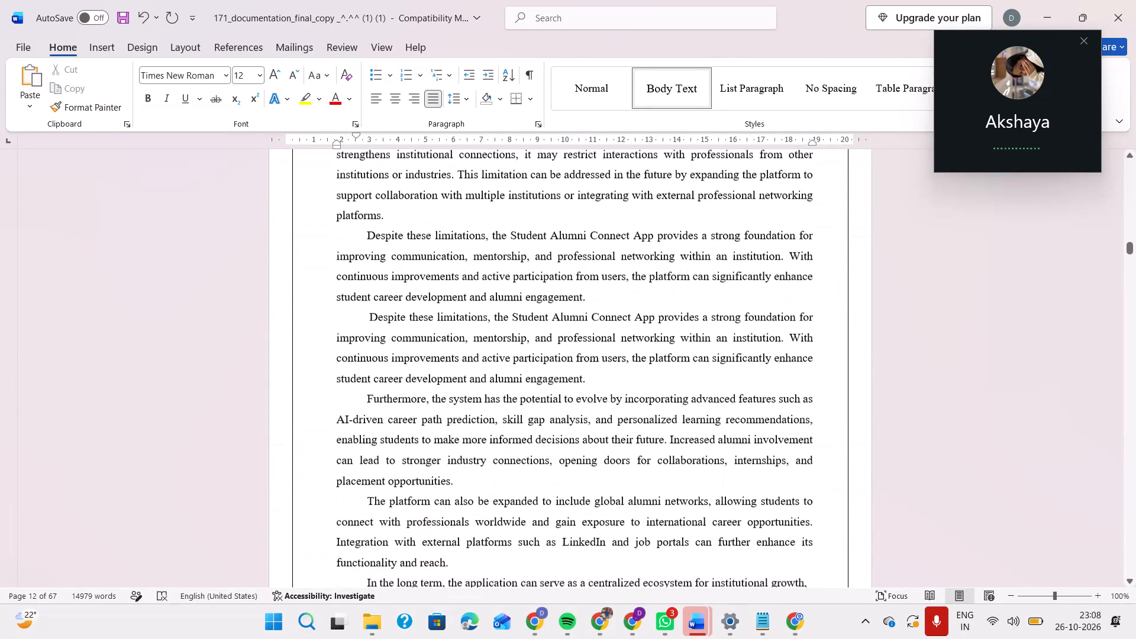
{"action": "scroll", "coordinate": [643, 382], "scroll_direction": "down", "scroll_amount": 1}
{"action": "scroll", "coordinate": [643, 382], "scroll_direction": "up", "scroll_amount": 4}
{"action": "scroll", "coordinate": [643, 382], "scroll_direction": "down", "scroll_amount": 4}
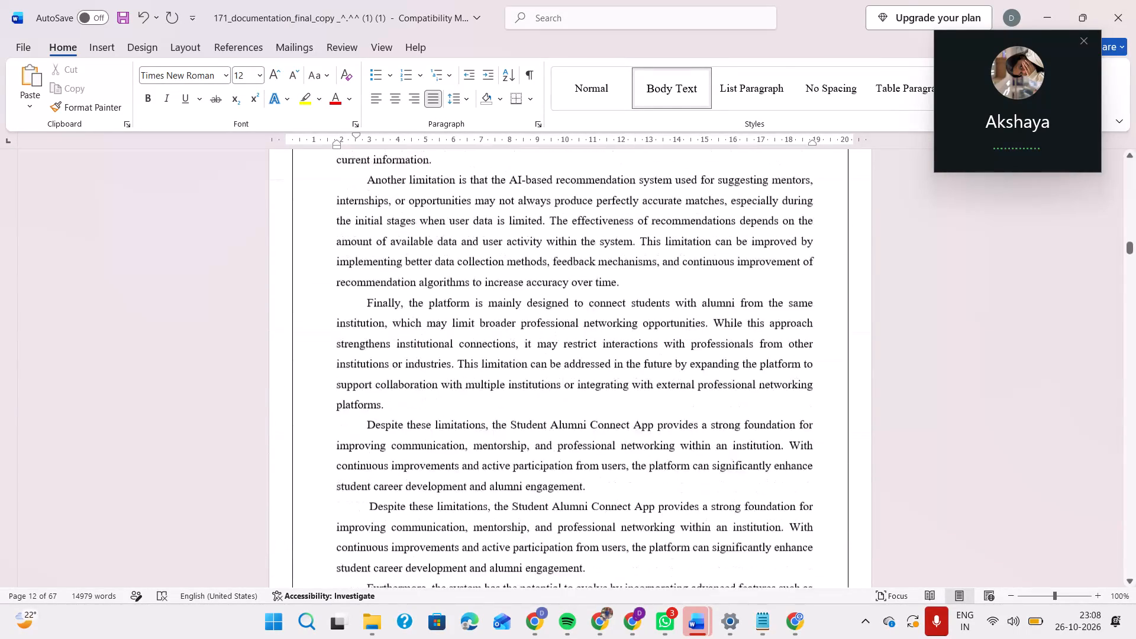
{"action": "scroll", "coordinate": [643, 382], "scroll_direction": "down", "scroll_amount": 5}
Renumber the Literature Survey chapter heading as CHAPTER 3.
{"action": "scroll", "coordinate": [643, 382], "scroll_direction": "up", "scroll_amount": 1}
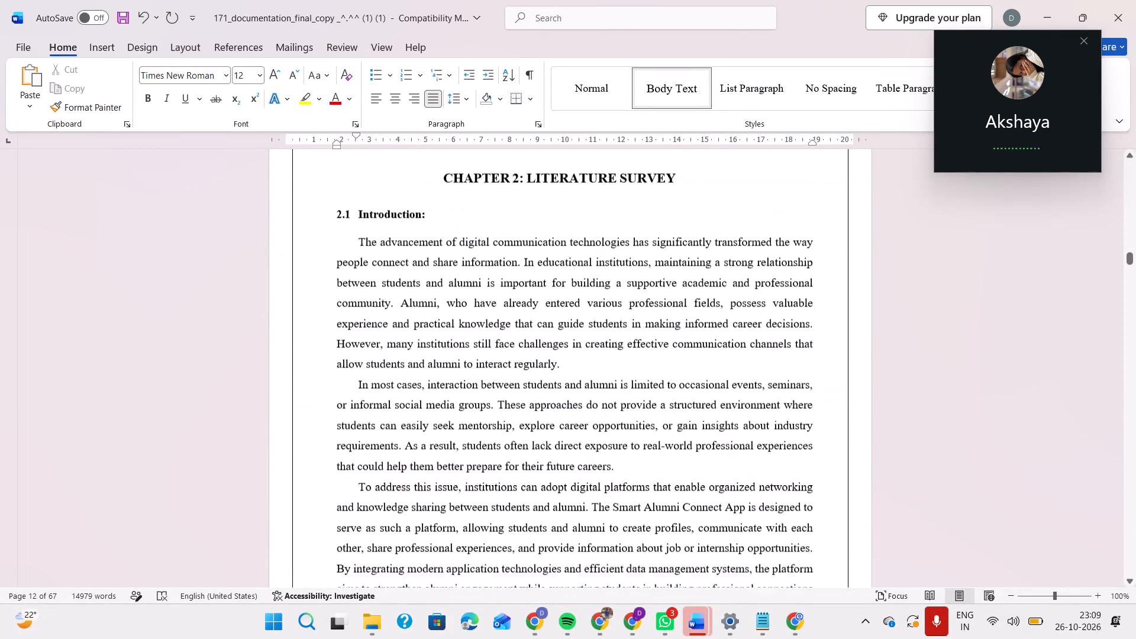
{"action": "scroll", "coordinate": [643, 382], "scroll_direction": "up", "scroll_amount": 2}
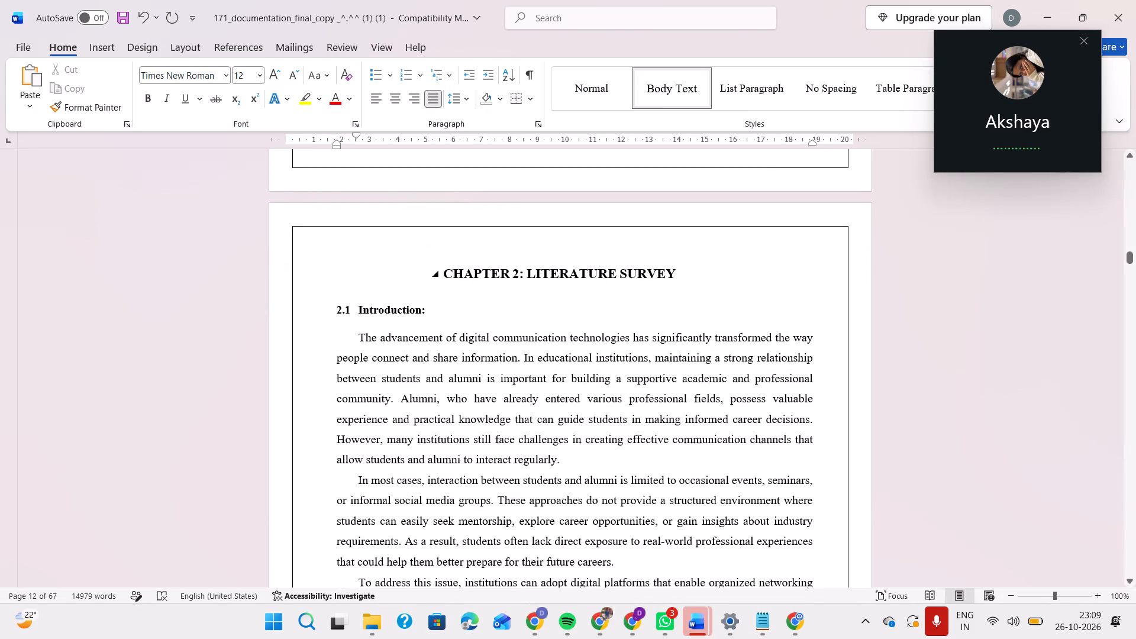
{"action": "left_click", "coordinate": [521, 274]}
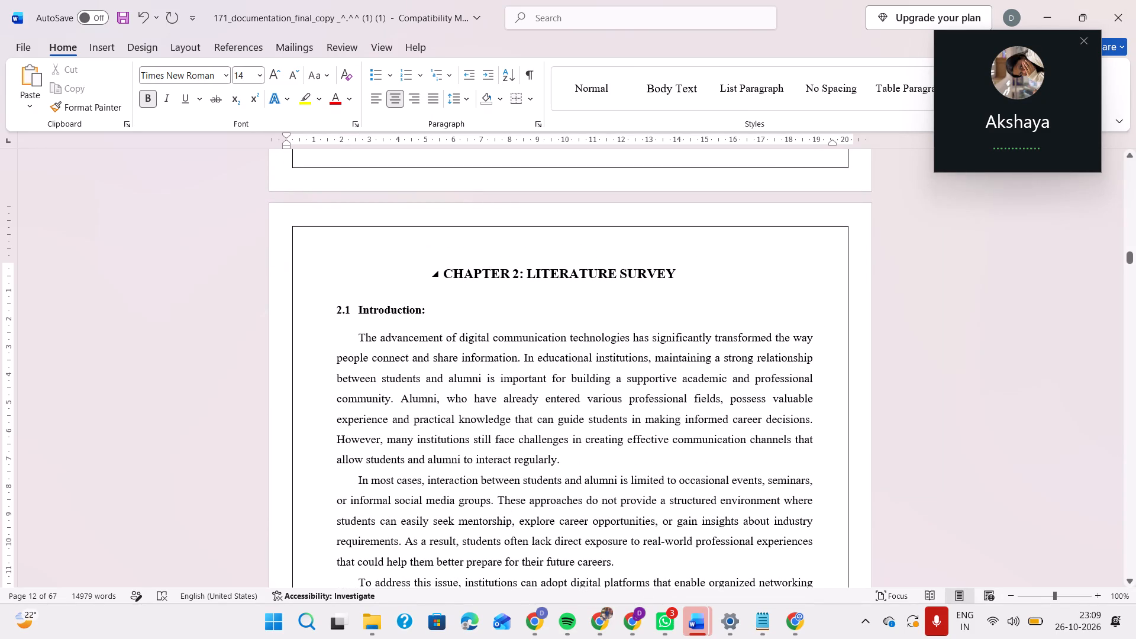
{"action": "key", "text": "BackSpace"}
{"action": "key", "text": "3"}
Copy the CHAPTER 3: LITERATURE SURVEY heading to a new centred line a few lines below the last paragraph of Chapter 1.
{"action": "left_click", "coordinate": [453, 256]}
{"action": "left_click_drag", "start_coordinate": [444, 272], "coordinate": [685, 267]}
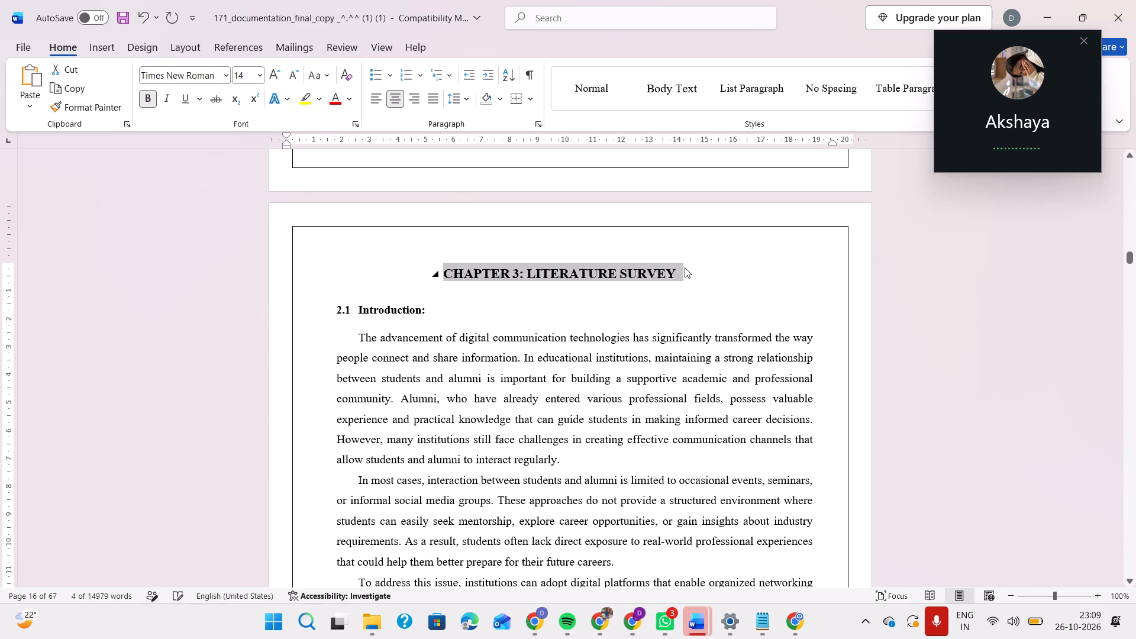
{"action": "key", "text": "ctrl+c"}
{"action": "left_click", "coordinate": [553, 251]}
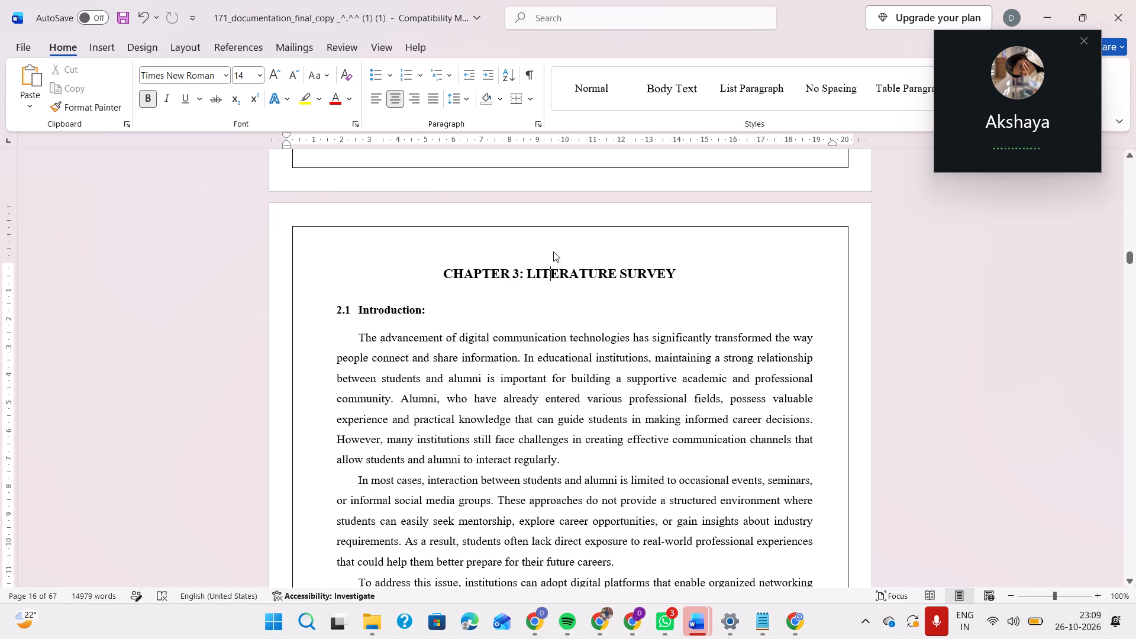
{"action": "scroll", "coordinate": [526, 247], "scroll_direction": "up", "scroll_amount": 3}
{"action": "scroll", "coordinate": [518, 353], "scroll_direction": "up", "scroll_amount": 2}
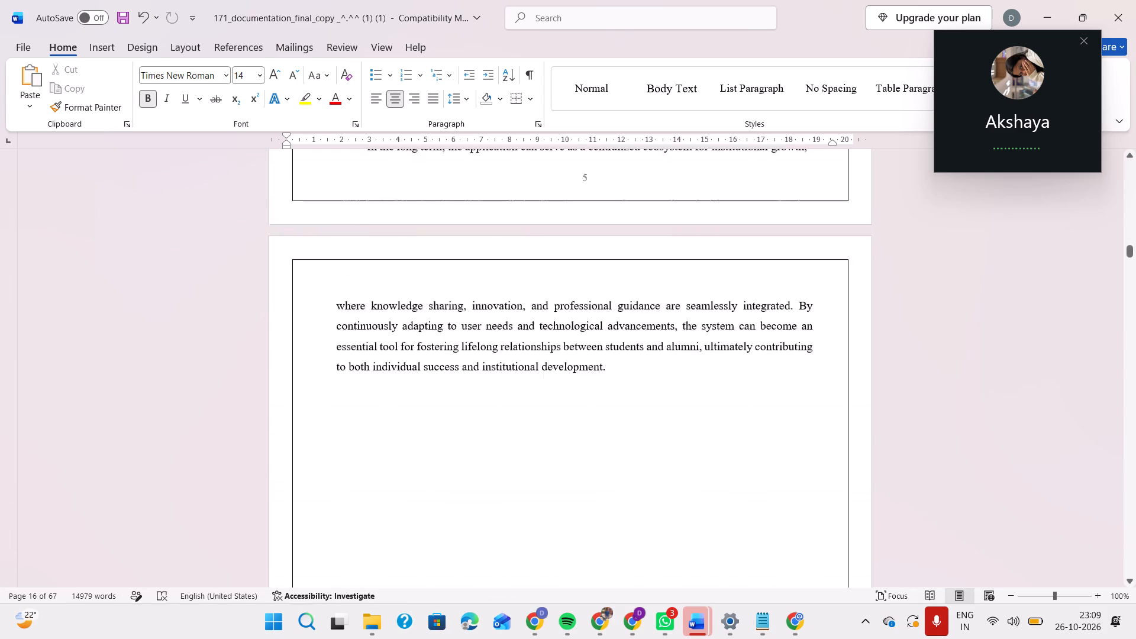
{"action": "left_click", "coordinate": [615, 493]}
{"action": "key", "text": "Return"}
{"action": "key", "text": "Return"}
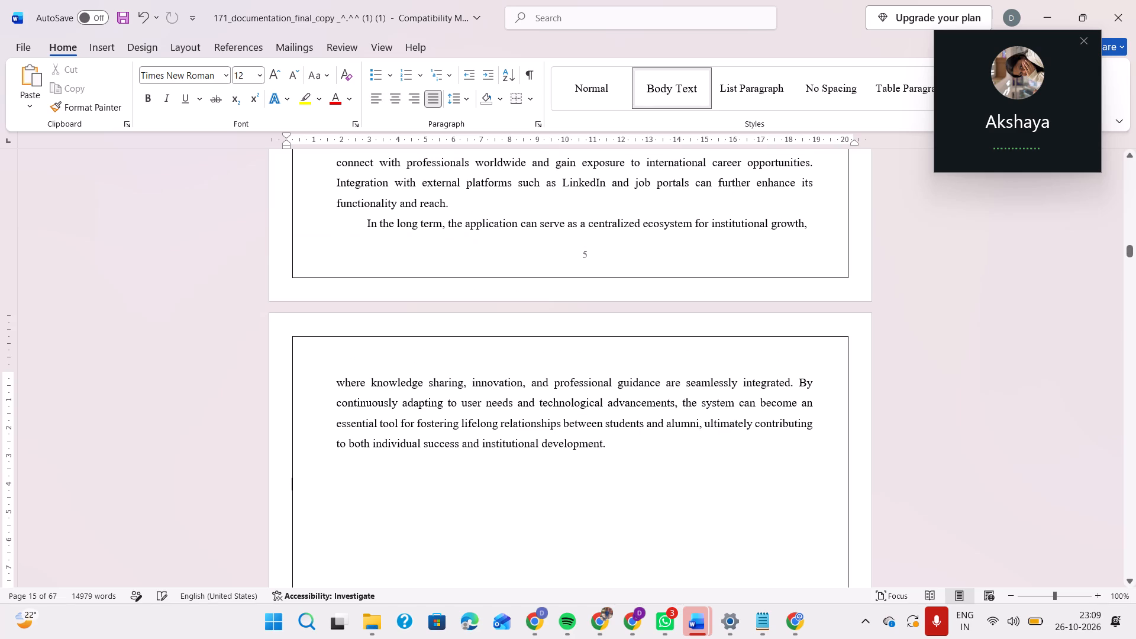
{"action": "key", "text": "Return"}
{"action": "key", "text": "Tab"}
{"action": "key", "text": "Tab"}
{"action": "left_click", "coordinate": [402, 103]}
{"action": "key", "text": "ctrl+v"}
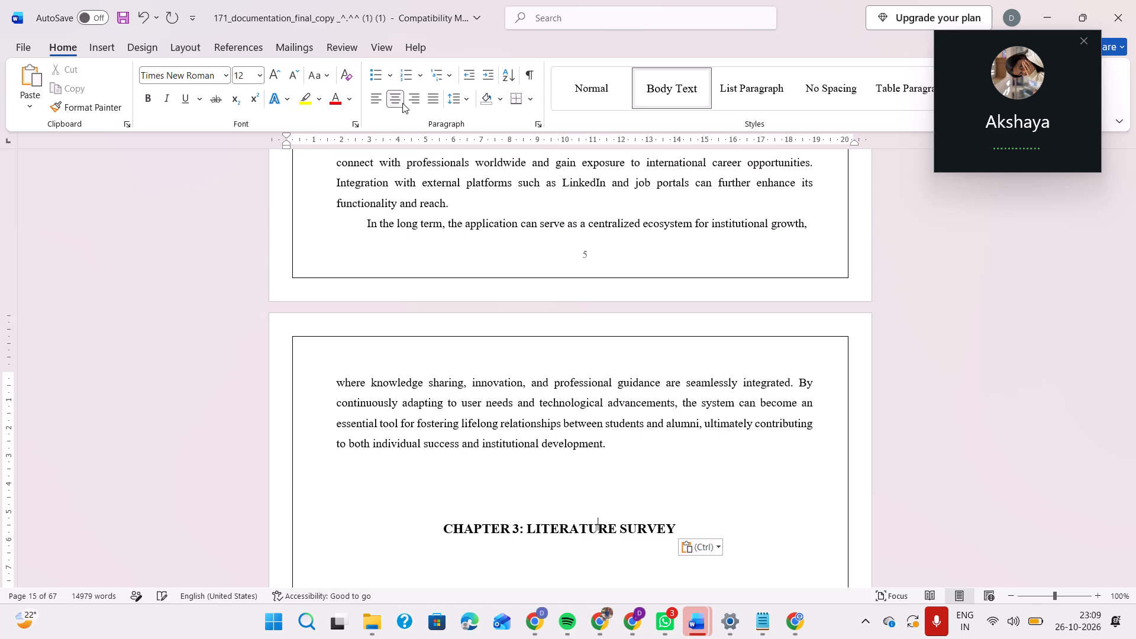
Change the chapter number in the copied heading below the end of Chapter 1 to 2.
{"action": "left_click", "coordinate": [519, 534]}
{"action": "key", "text": "BackSpace"}
{"action": "key", "text": "2"}
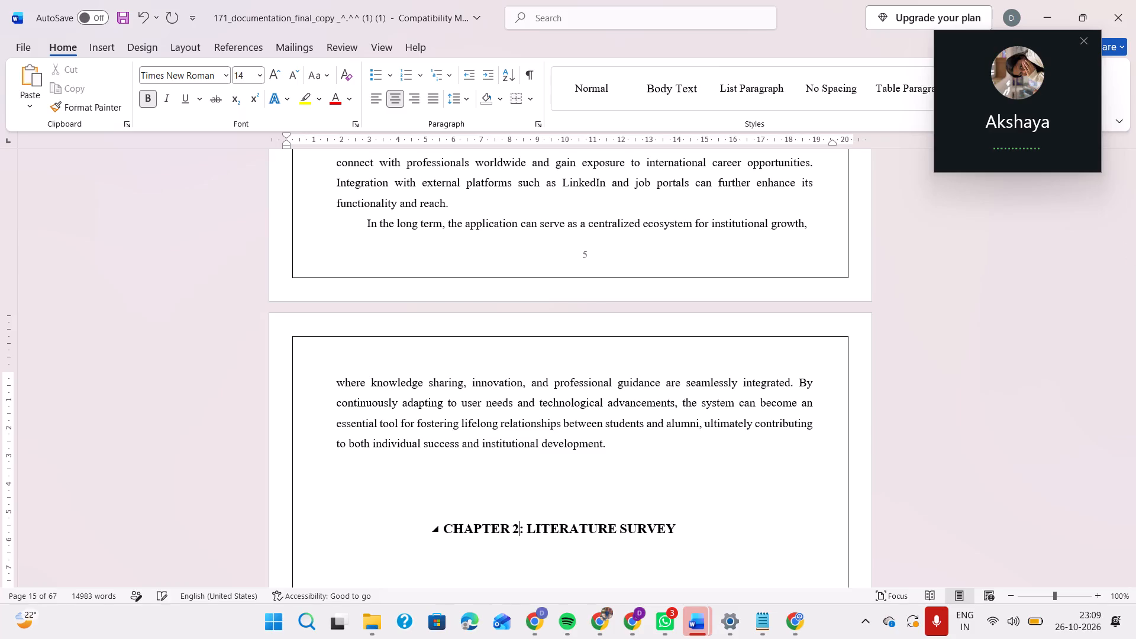
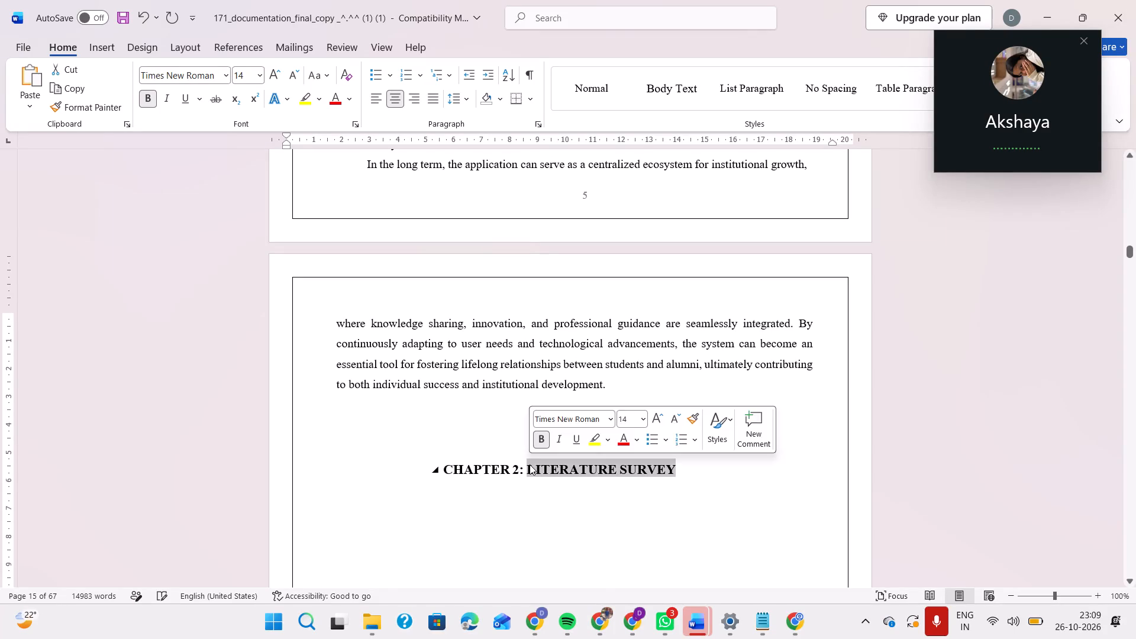
Replace LITERATURE SURVEY in the Chapter 2 heading with the copied title Feasibility Study.
{"action": "key", "text": "ctrl+v"}
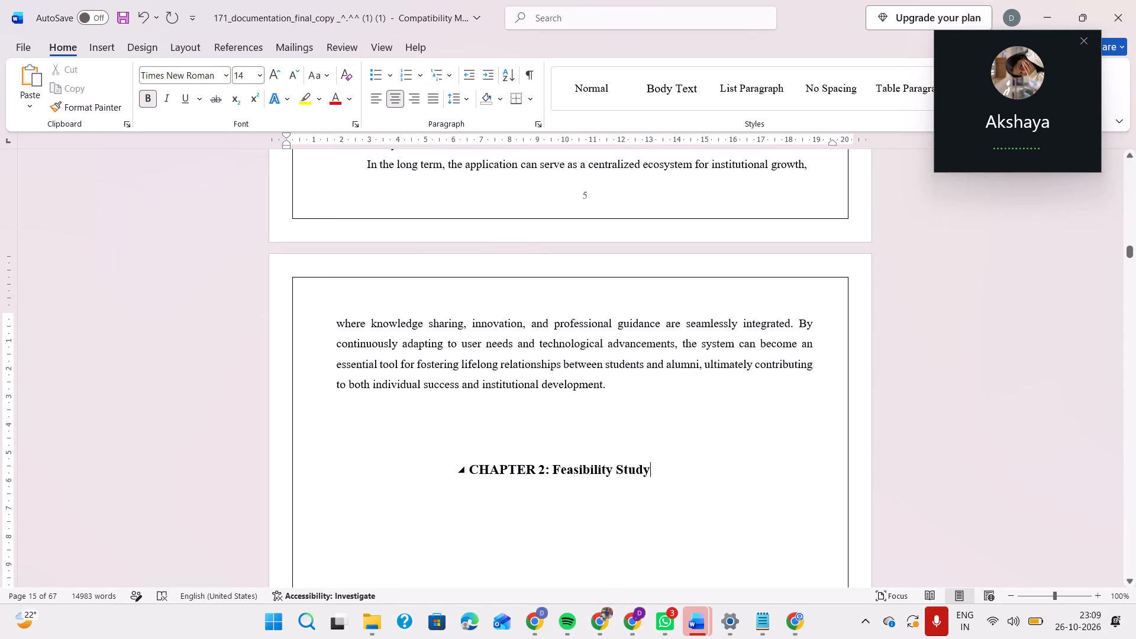
Convert the Feasibility Study title in the Chapter 2 heading to uppercase.
{"action": "left_click_drag", "start_coordinate": [553, 466], "coordinate": [650, 464]}
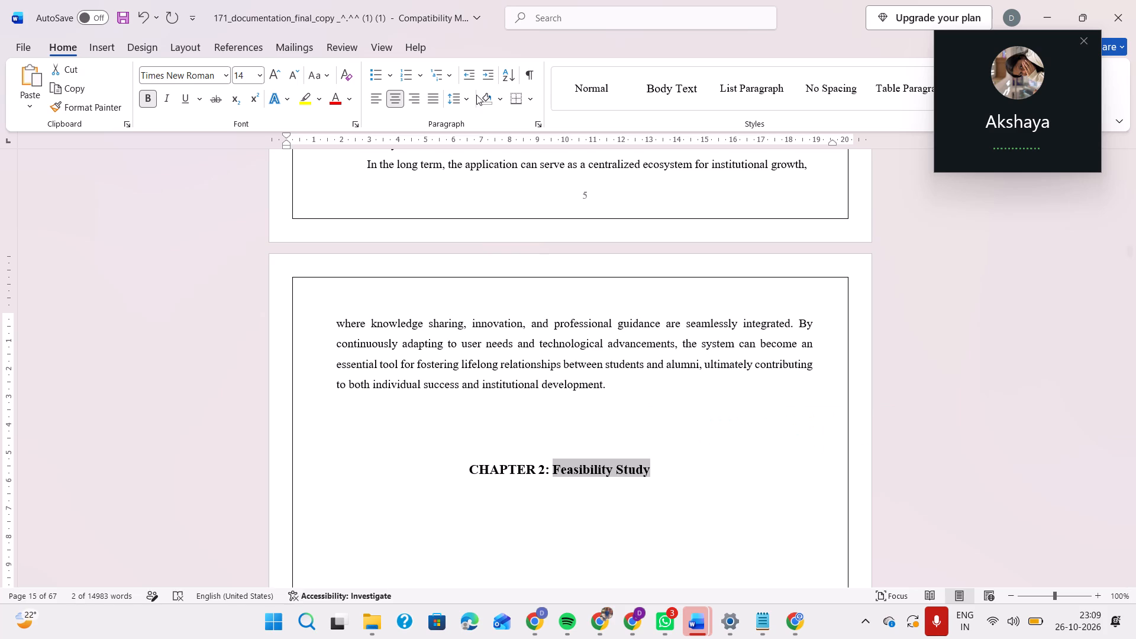
{"action": "left_click", "coordinate": [532, 99]}
{"action": "left_click", "coordinate": [532, 99]}
{"action": "left_click", "coordinate": [466, 95]}
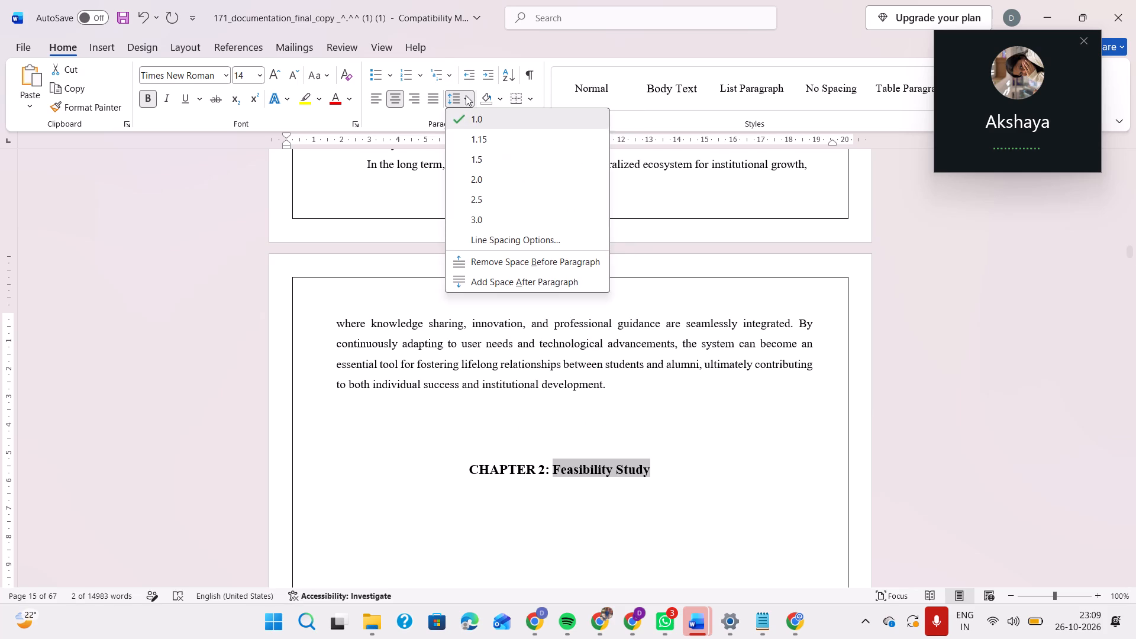
{"action": "left_click", "coordinate": [466, 95]}
{"action": "left_click", "coordinate": [326, 73]}
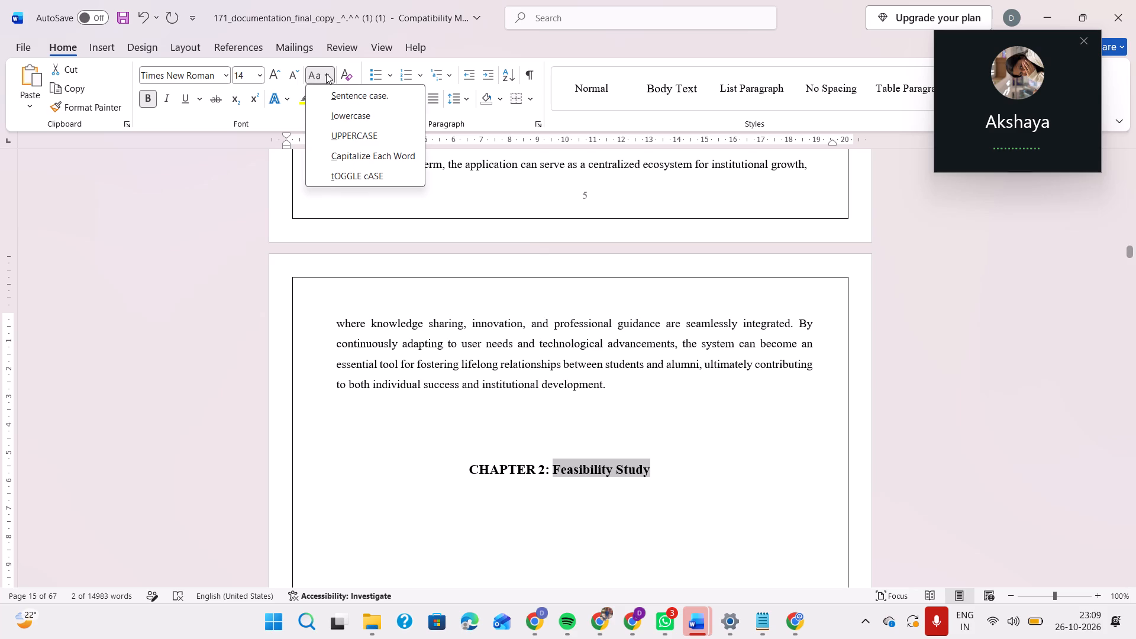
{"action": "left_click", "coordinate": [350, 130]}
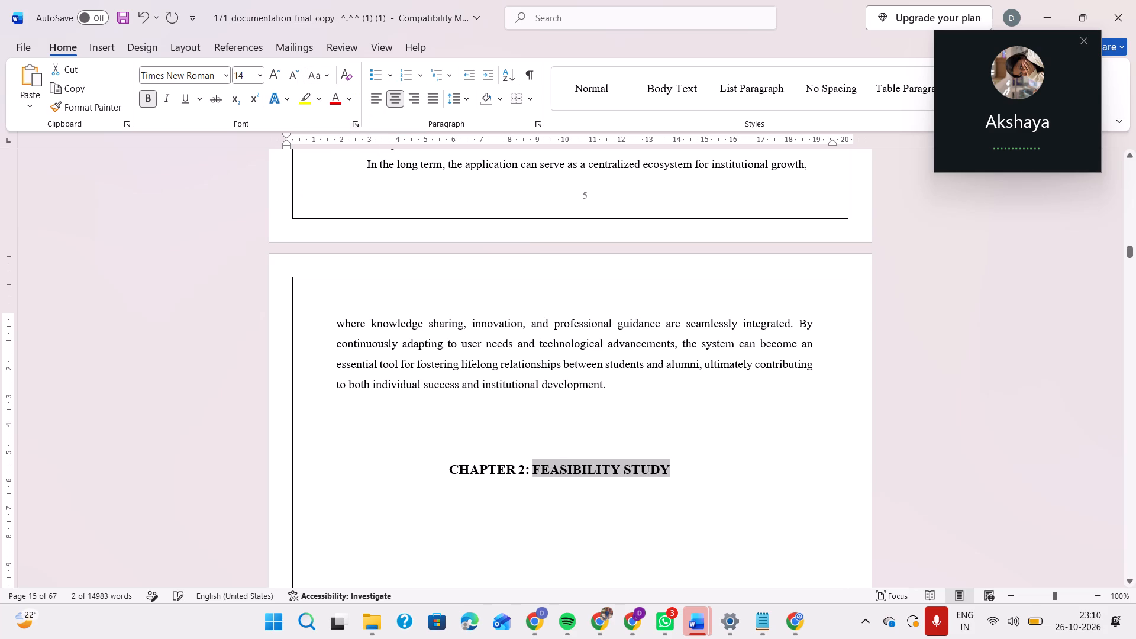
Start a new left-aligned body text line below the CHAPTER 2: FEASIBILITY STUDY heading, leaving one blank line between them.
{"action": "left_click", "coordinate": [674, 464]}
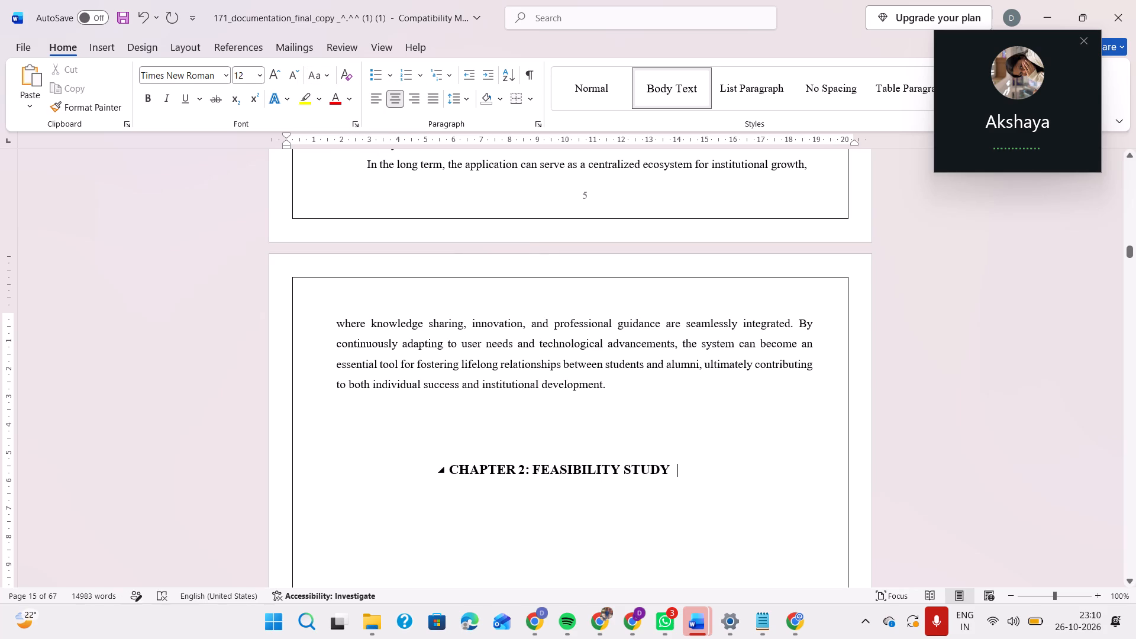
{"action": "key", "text": "Return"}
{"action": "key", "text": "Return"}
{"action": "key", "text": "BackSpace"}
{"action": "key", "text": "BackSpace"}
{"action": "key", "text": "BackSpace"}
{"action": "key", "text": "Return"}
{"action": "key", "text": "Return"}
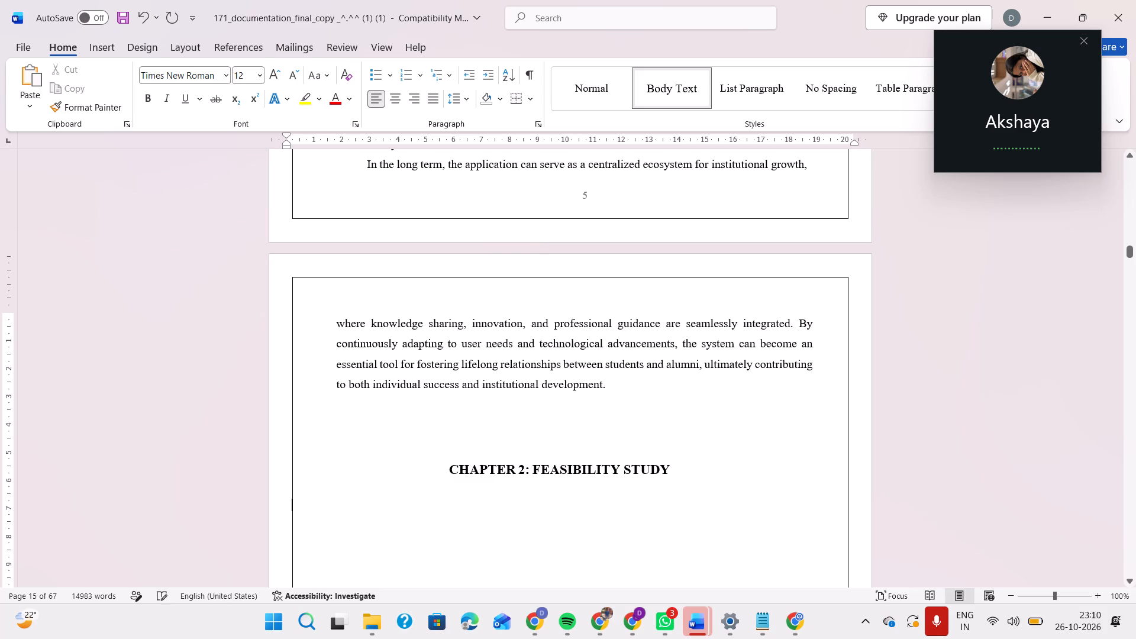
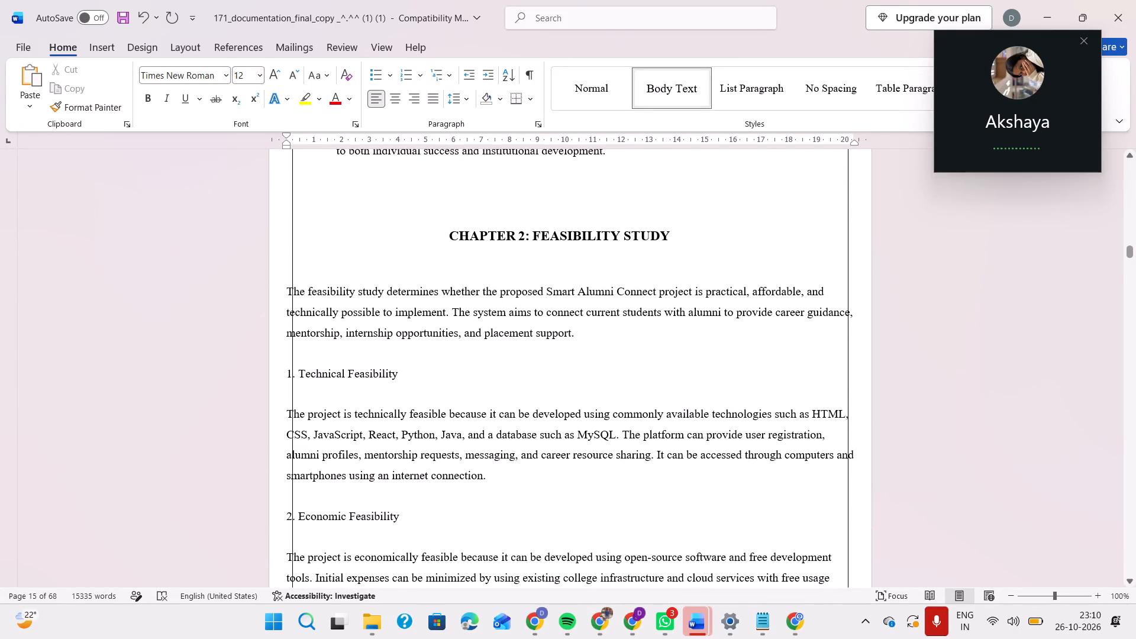
Select the whole Feasibility Study body text and set its left indent to about 1.75 on the ruler, in line with the Chapter 1 text.
{"action": "left_click_drag", "start_coordinate": [282, 286], "coordinate": [406, 638]}
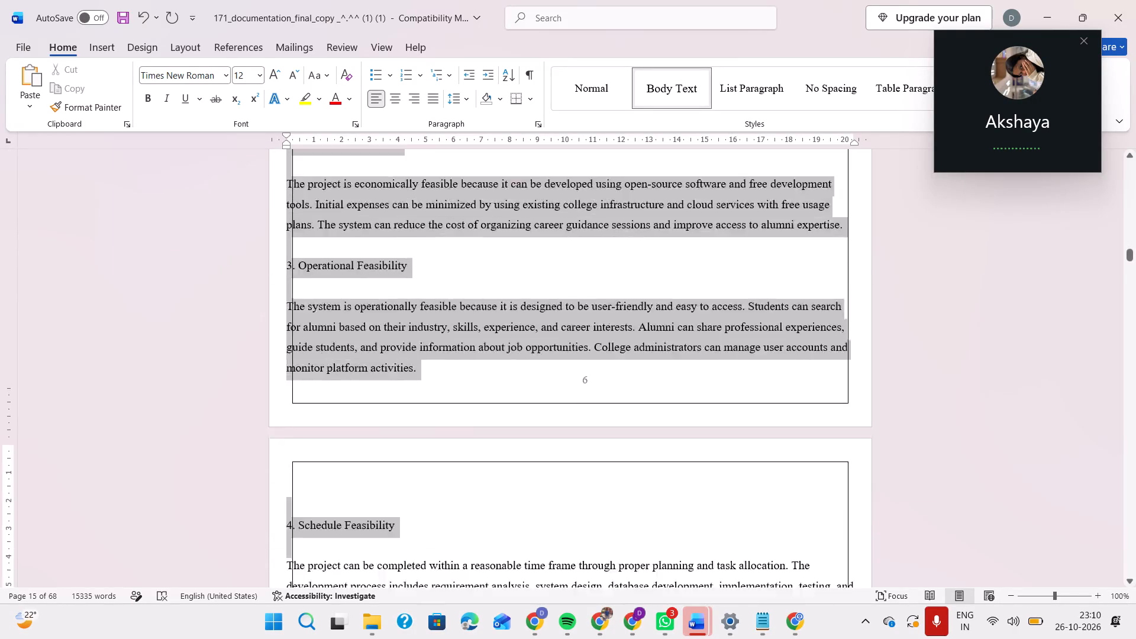
{"action": "left_click_drag", "start_coordinate": [406, 638], "coordinate": [751, 193]}
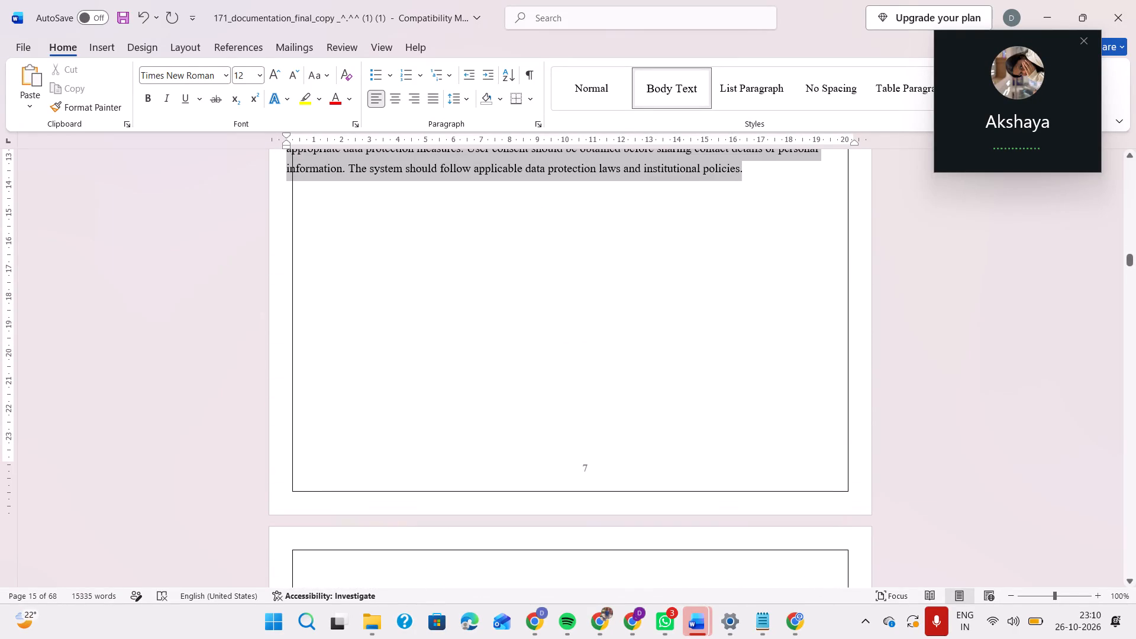
{"action": "left_click_drag", "start_coordinate": [751, 193], "coordinate": [792, 199]}
{"action": "scroll", "coordinate": [597, 302], "scroll_direction": "up", "scroll_amount": 3}
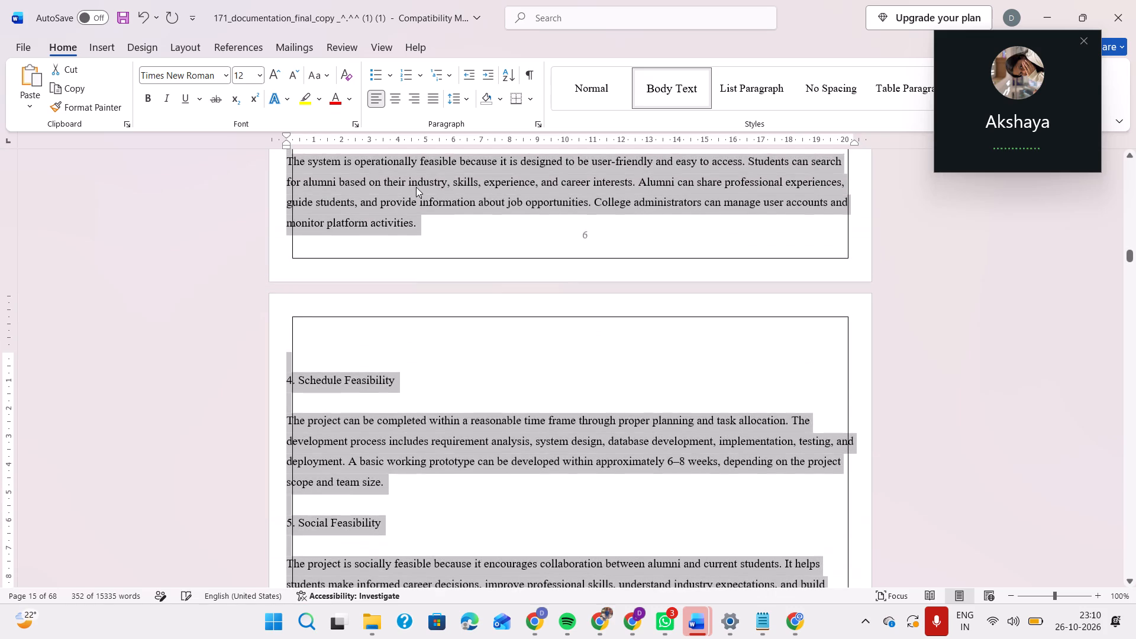
{"action": "scroll", "coordinate": [416, 187], "scroll_direction": "up", "scroll_amount": 6}
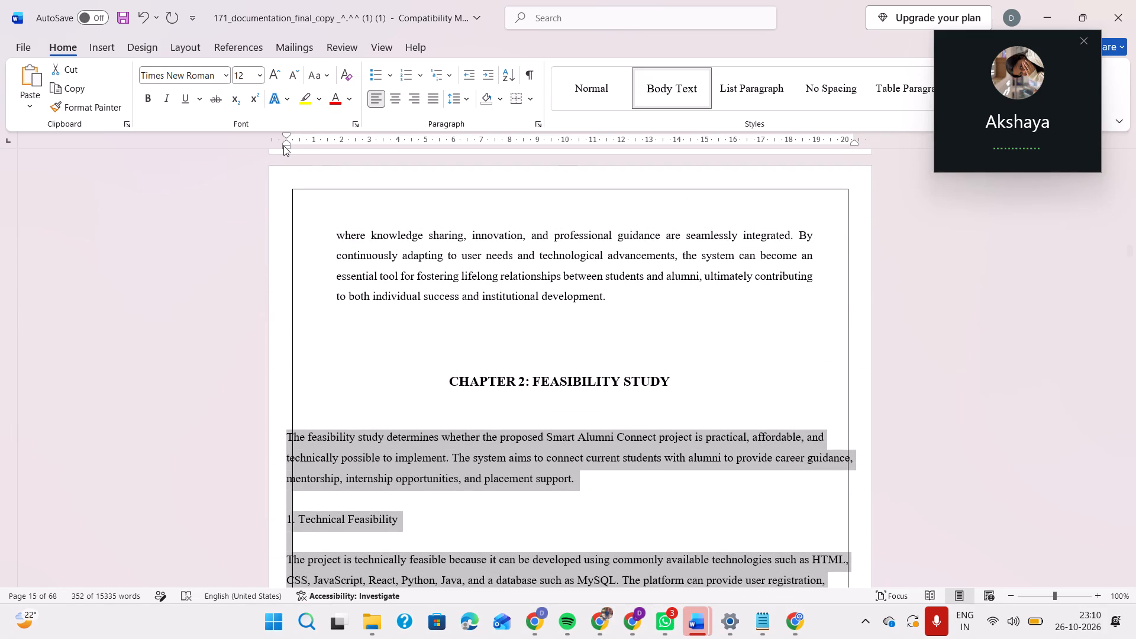
{"action": "left_click_drag", "start_coordinate": [283, 146], "coordinate": [344, 151]}
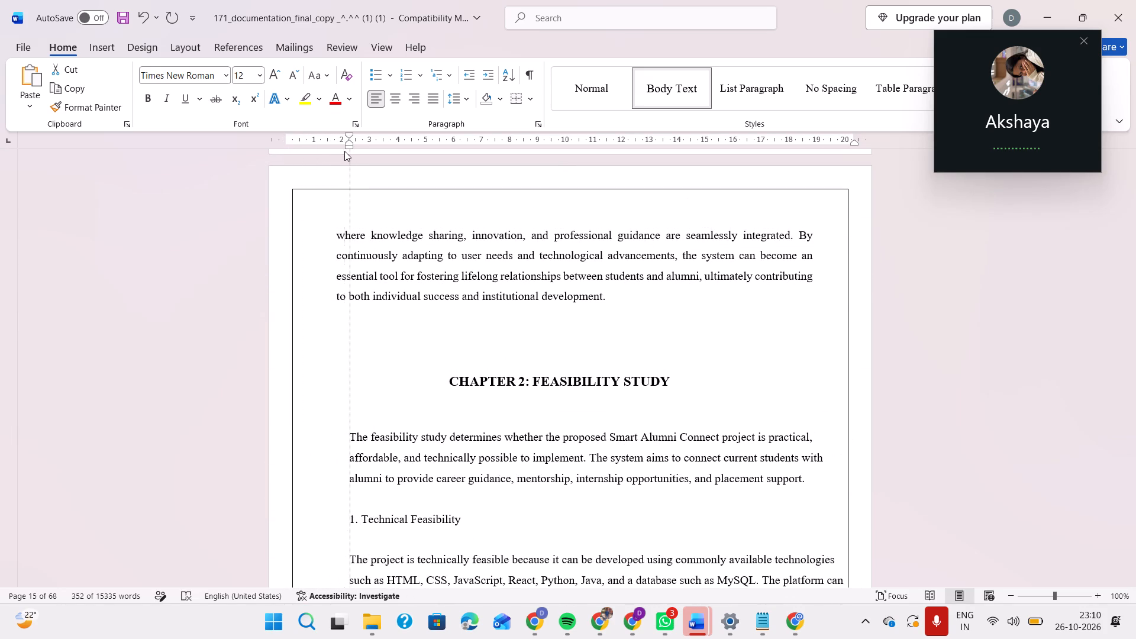
{"action": "left_click_drag", "start_coordinate": [344, 151], "coordinate": [335, 152]}
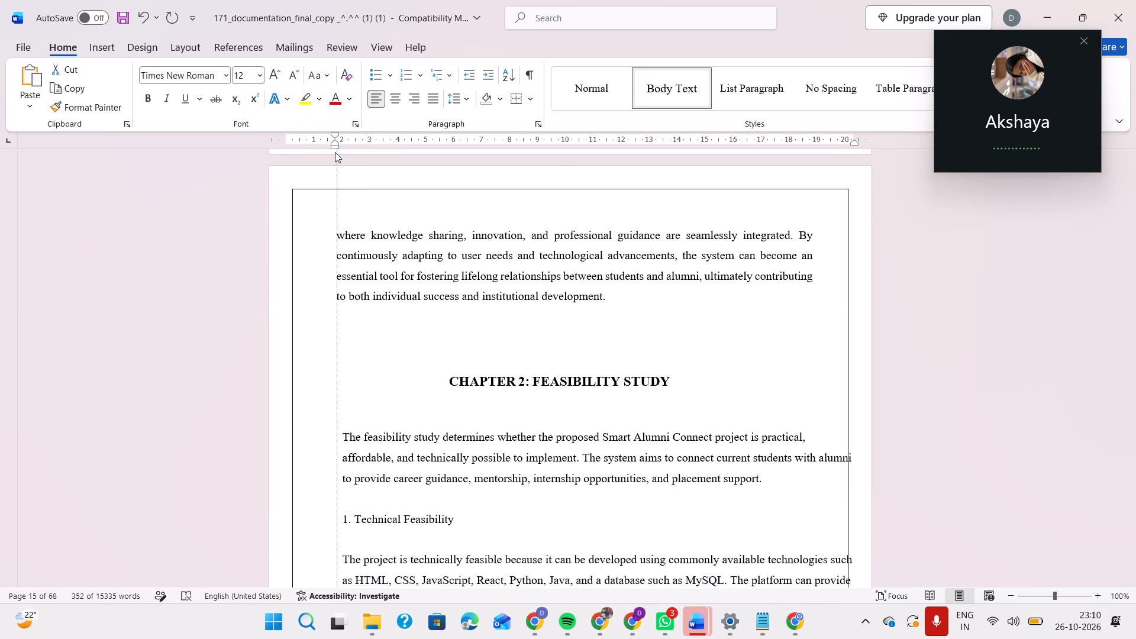
{"action": "left_click_drag", "start_coordinate": [335, 152], "coordinate": [335, 151]}
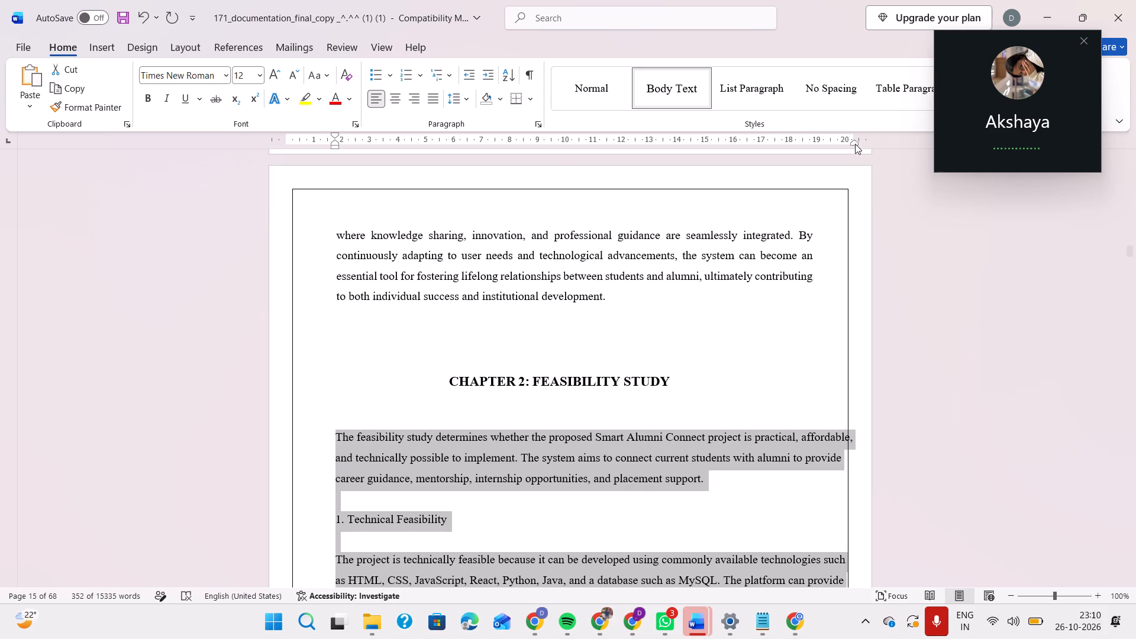
Set the right indent of the Feasibility Study body text to about 19 on the ruler, inside the page border.
{"action": "left_click", "coordinate": [854, 143]}
{"action": "left_click_drag", "start_coordinate": [852, 142], "coordinate": [806, 143]}
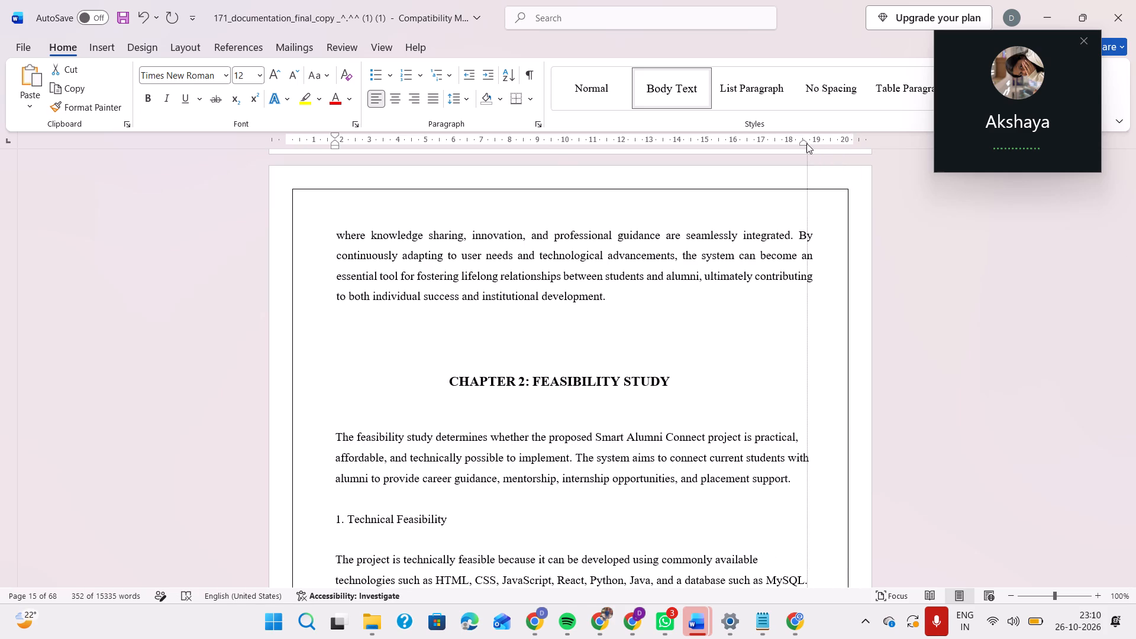
{"action": "left_click_drag", "start_coordinate": [806, 143], "coordinate": [816, 144]}
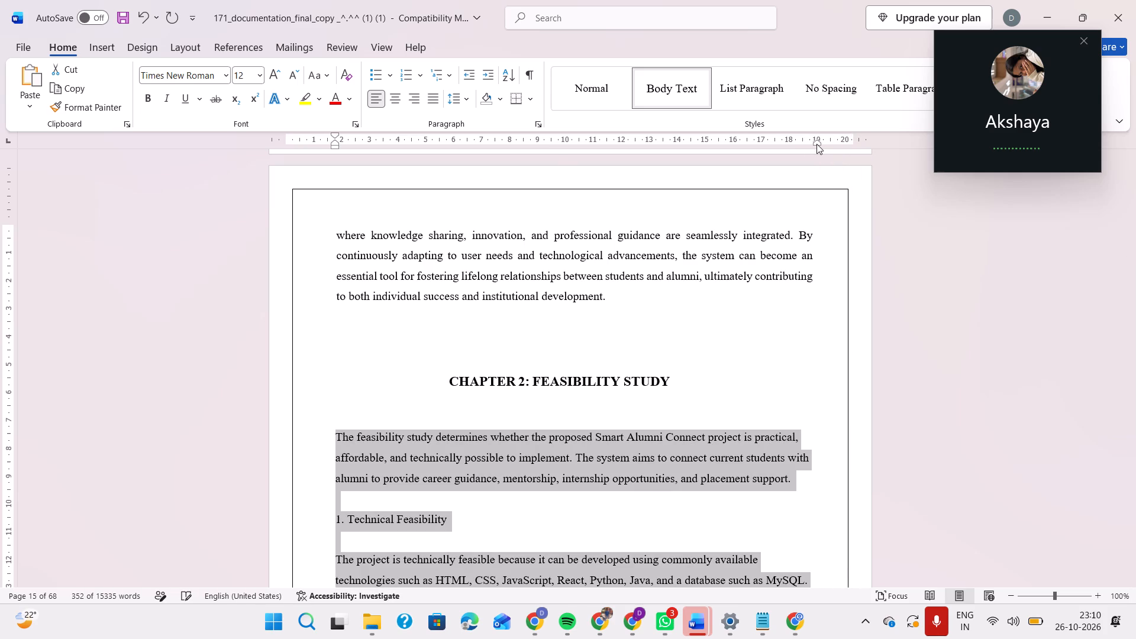
Justify the whole Feasibility Study body text.
{"action": "left_click", "coordinate": [434, 97]}
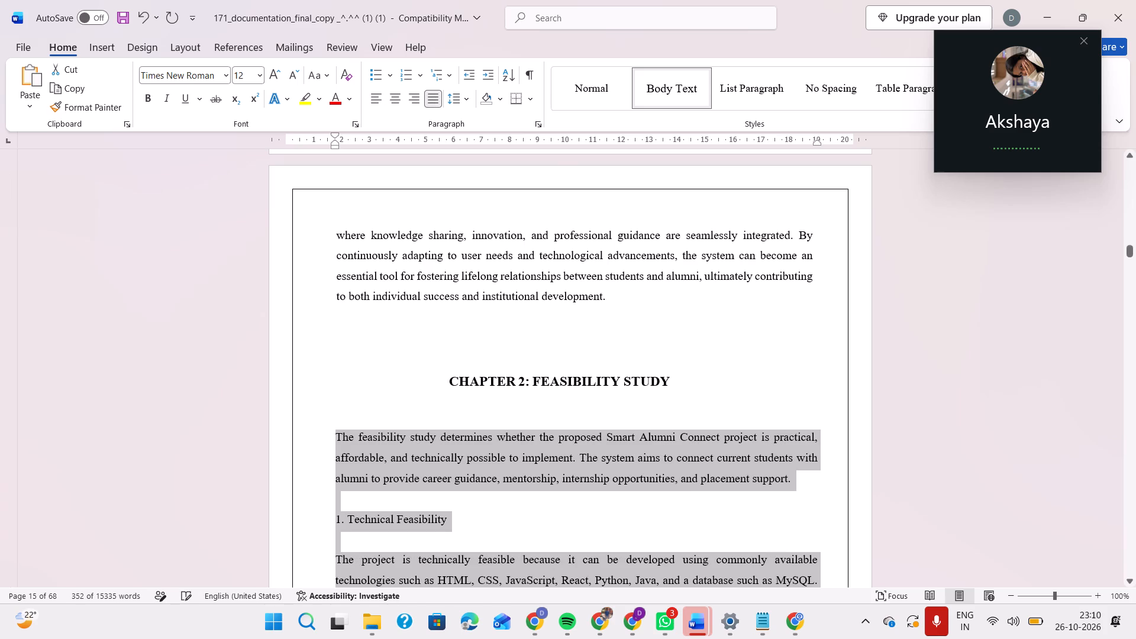
Make the subheadings 1. Technical Feasibility, 2. Economic Feasibility and 3. Operational Feasibility bold.
{"action": "scroll", "coordinate": [574, 412], "scroll_direction": "down", "scroll_amount": 2}
{"action": "left_click", "coordinate": [492, 214]}
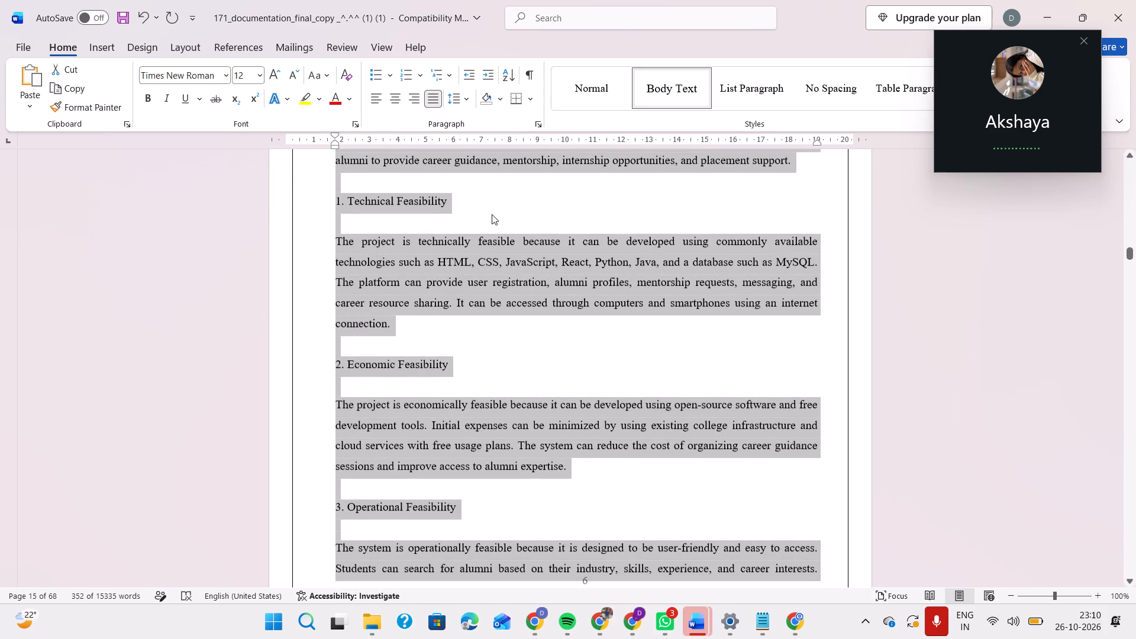
{"action": "left_click_drag", "start_coordinate": [469, 199], "coordinate": [325, 188]}
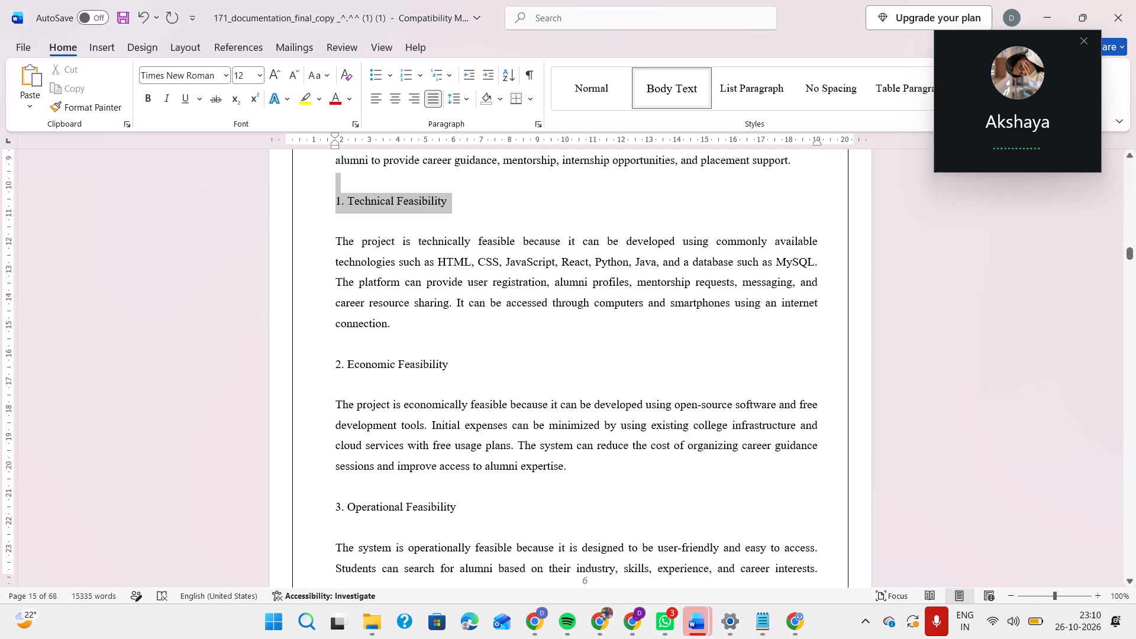
{"action": "left_click_drag", "start_coordinate": [325, 188], "coordinate": [318, 187]}
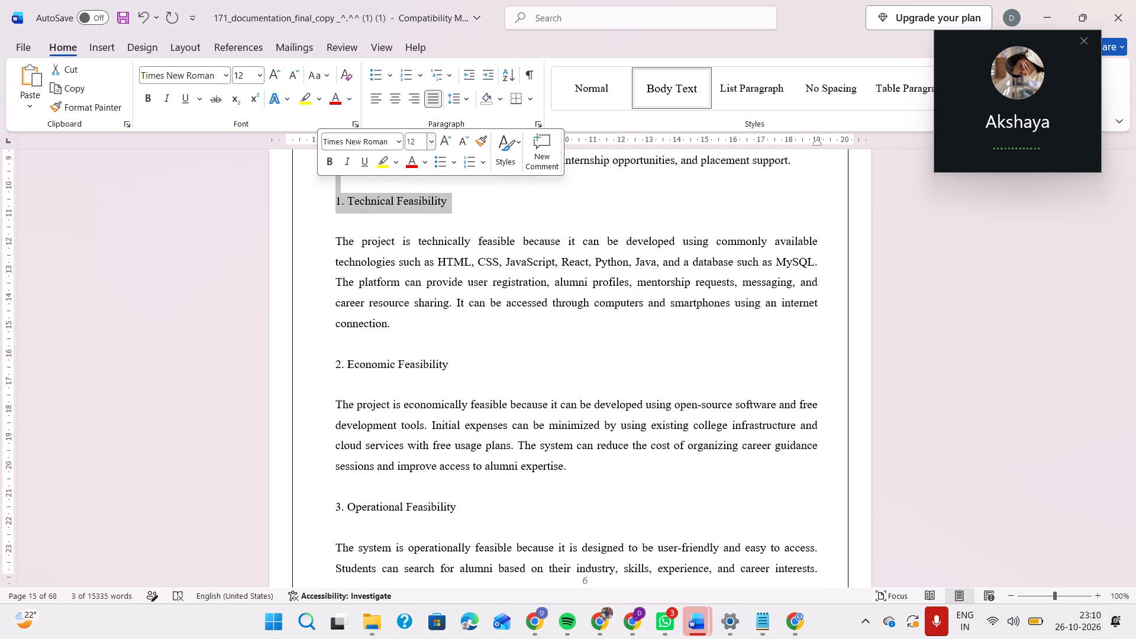
{"action": "left_click", "coordinate": [323, 160]}
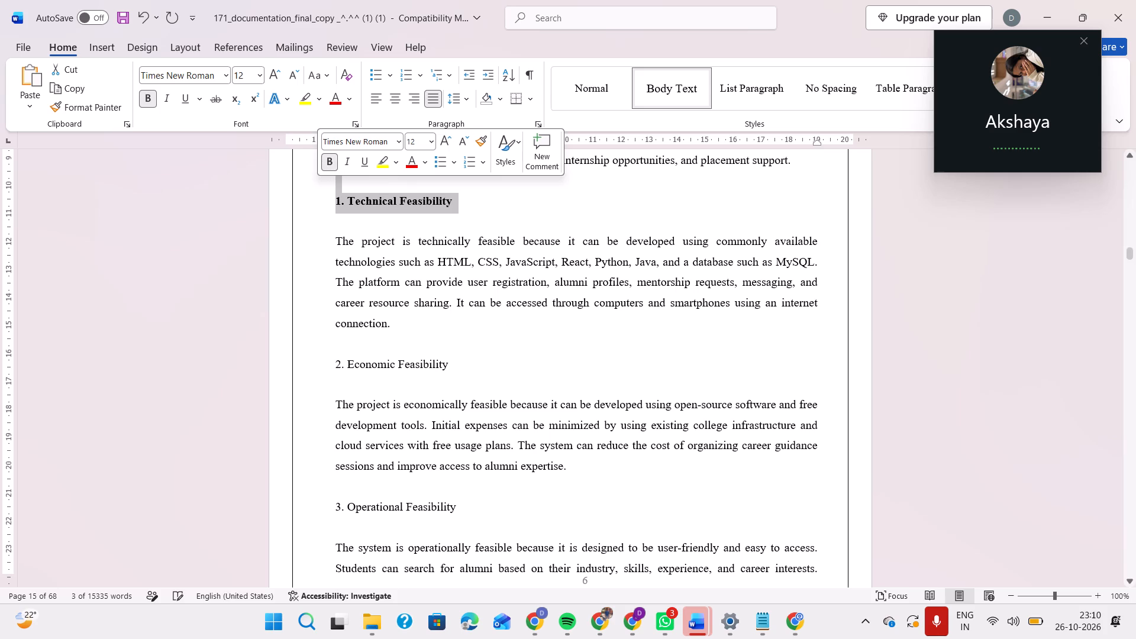
{"action": "left_click_drag", "start_coordinate": [448, 367], "coordinate": [327, 364]}
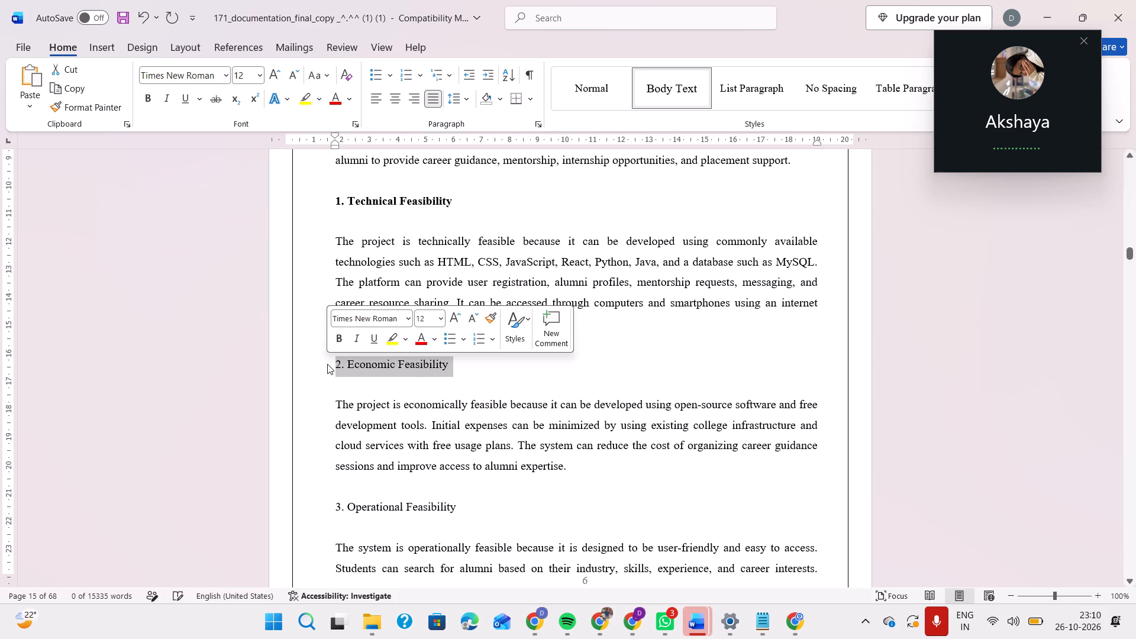
{"action": "left_click", "coordinate": [341, 339]}
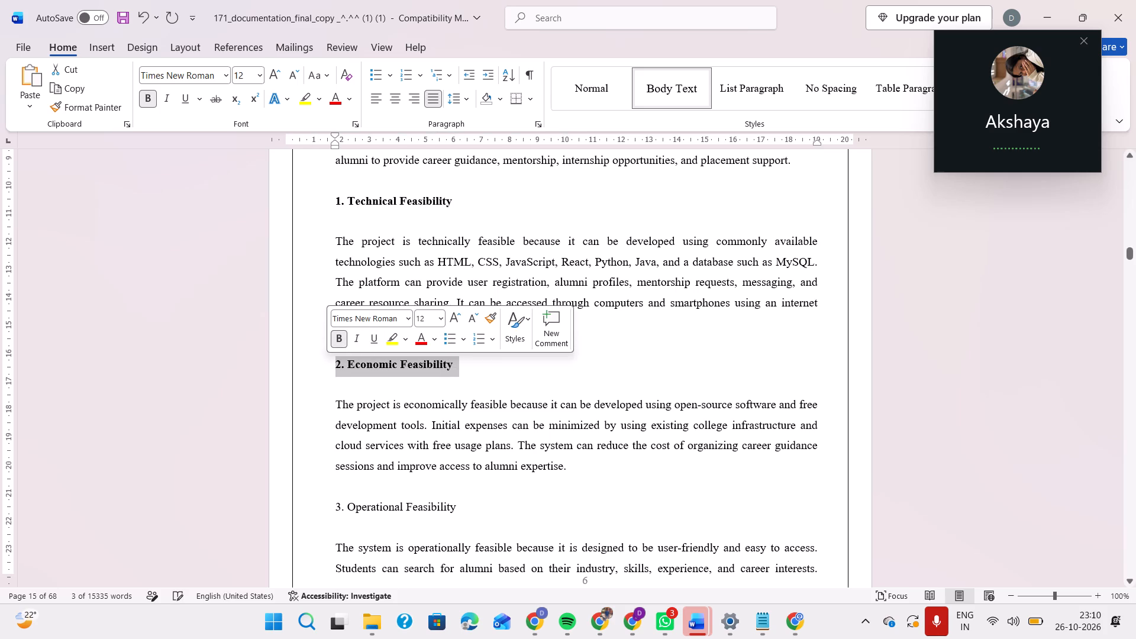
{"action": "left_click_drag", "start_coordinate": [467, 503], "coordinate": [336, 496]}
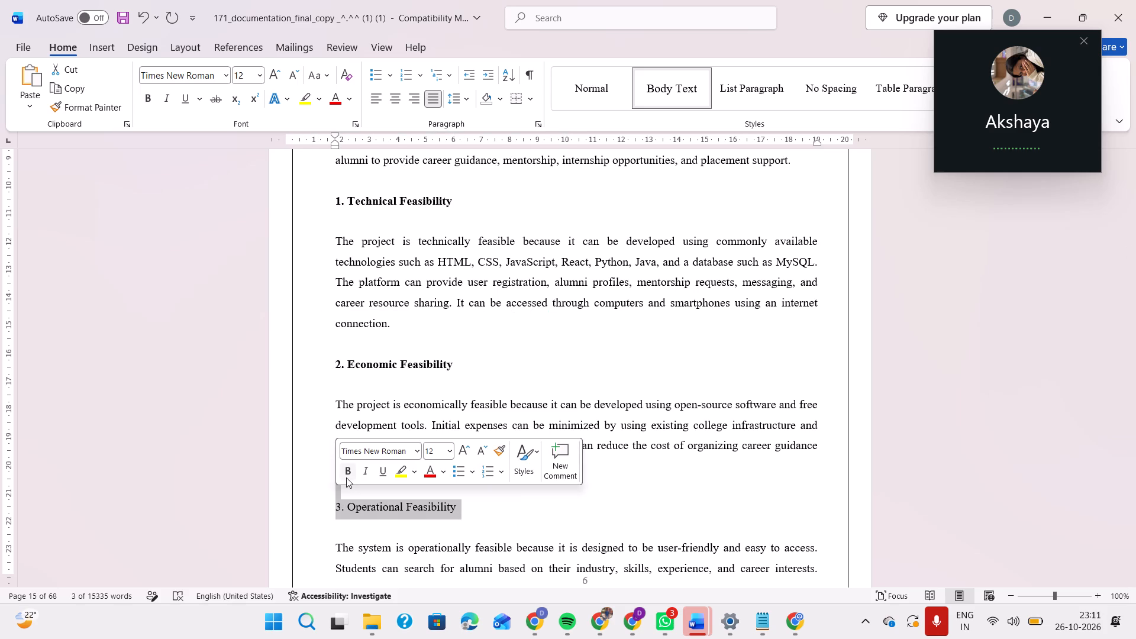
{"action": "left_click", "coordinate": [346, 477]}
Make the subheadings 4. Schedule Feasibility, 5. Social Feasibility and 6. Legal and Security Feasibility bold.
{"action": "scroll", "coordinate": [405, 552], "scroll_direction": "down", "scroll_amount": 2}
{"action": "scroll", "coordinate": [427, 492], "scroll_direction": "down", "scroll_amount": 1}
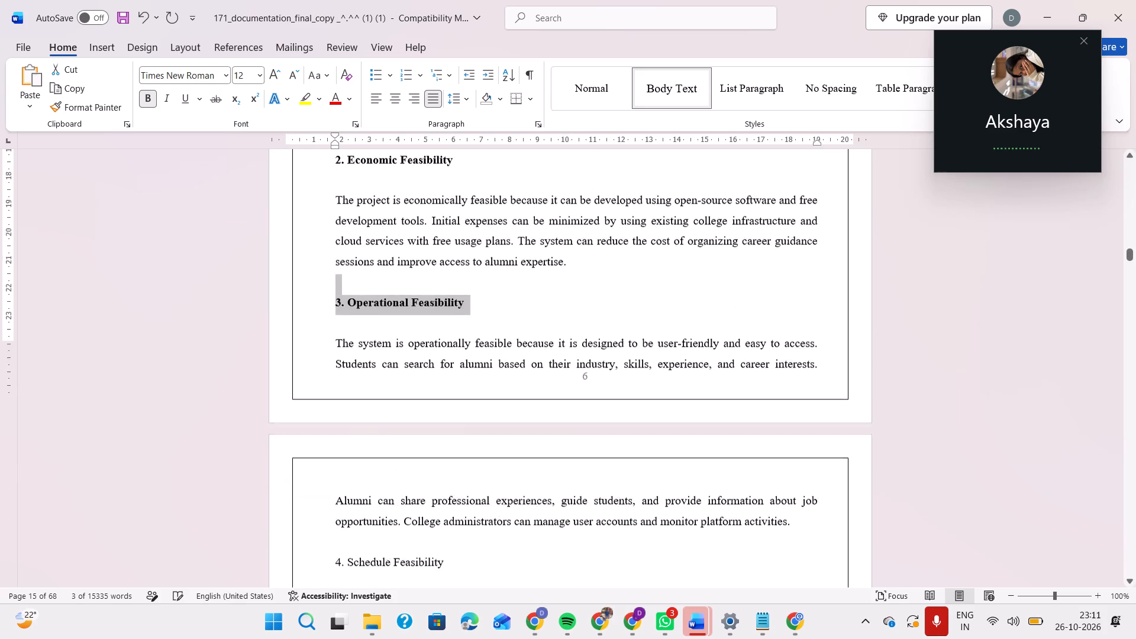
{"action": "scroll", "coordinate": [427, 492], "scroll_direction": "down", "scroll_amount": 1}
{"action": "left_click_drag", "start_coordinate": [460, 494], "coordinate": [334, 490]}
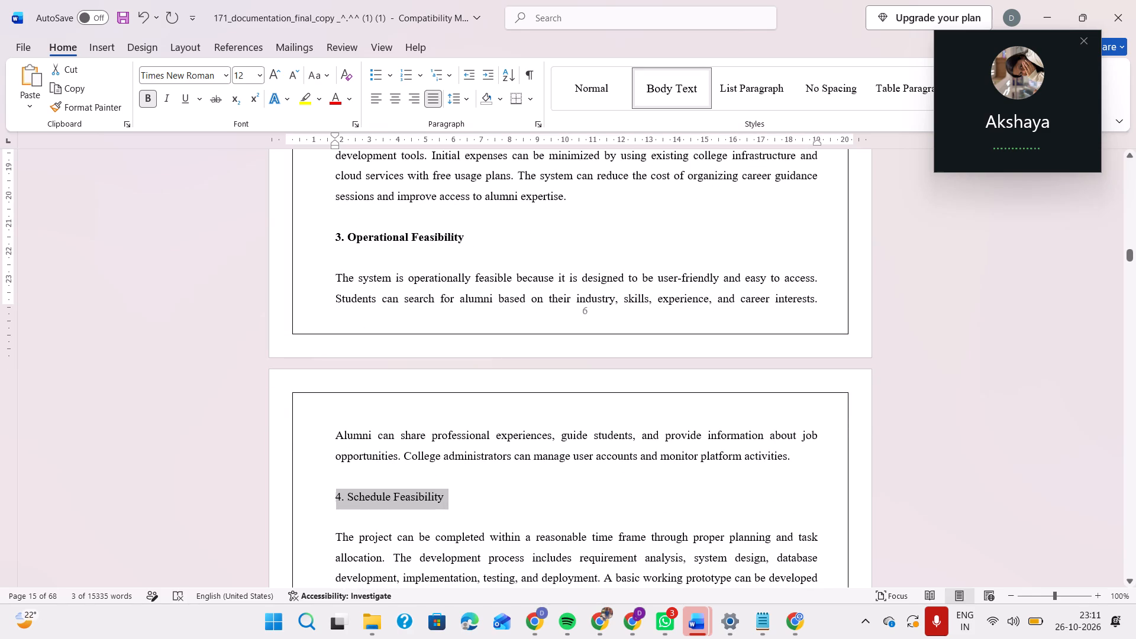
{"action": "left_click_drag", "start_coordinate": [334, 490], "coordinate": [333, 490]}
{"action": "left_click", "coordinate": [341, 472]}
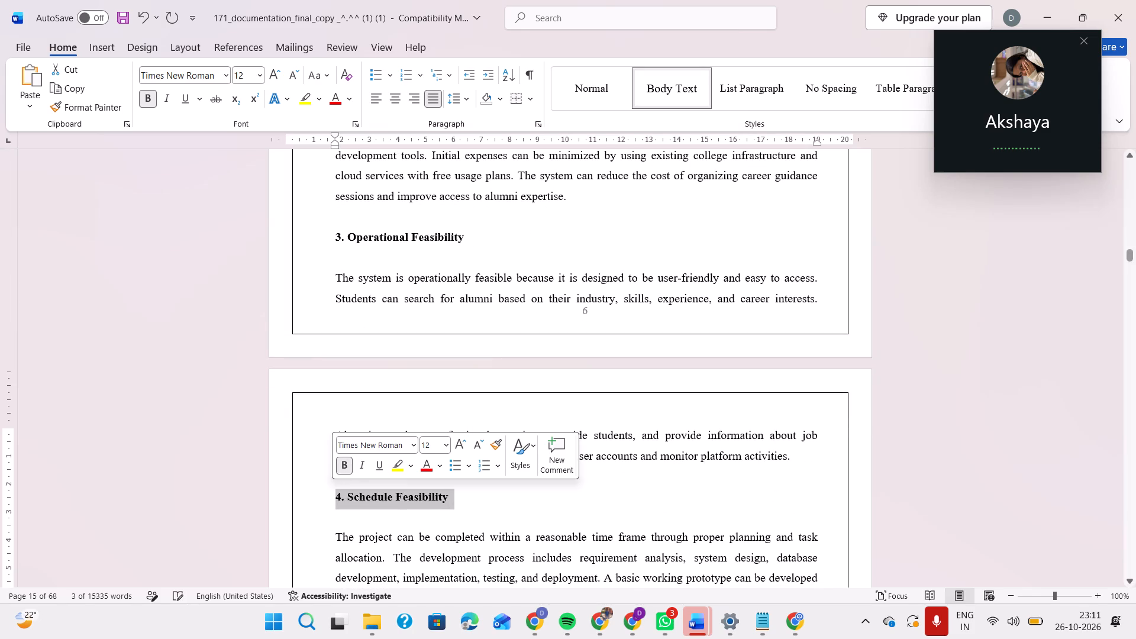
{"action": "scroll", "coordinate": [395, 517], "scroll_direction": "down", "scroll_amount": 2}
{"action": "left_click_drag", "start_coordinate": [440, 428], "coordinate": [322, 425]}
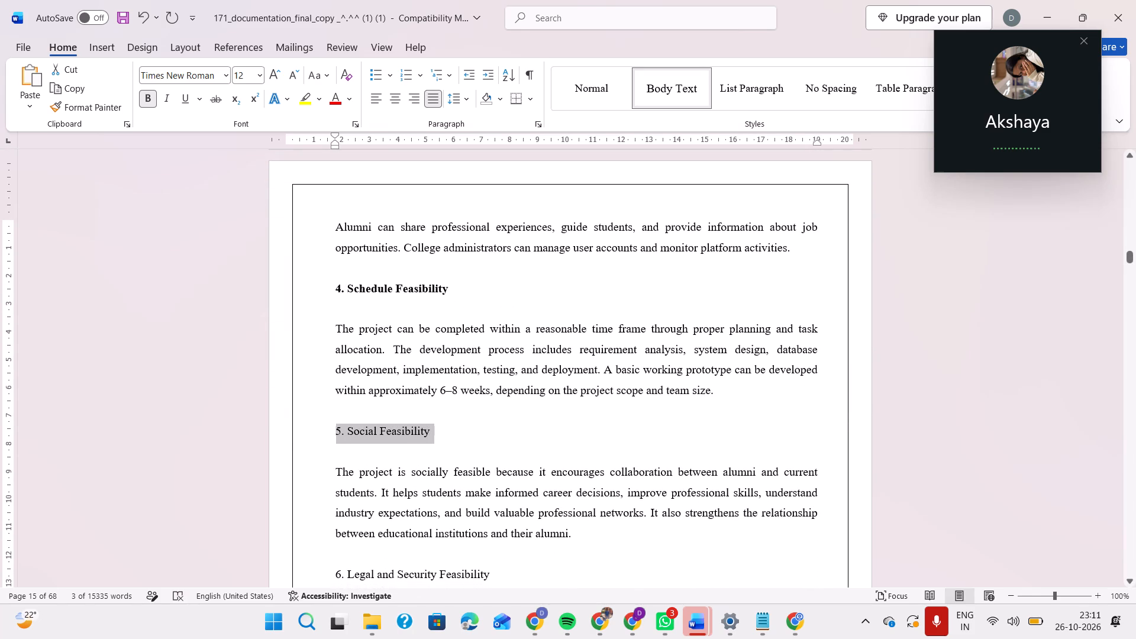
{"action": "left_click_drag", "start_coordinate": [322, 425], "coordinate": [315, 425]}
{"action": "left_click", "coordinate": [321, 409]}
{"action": "scroll", "coordinate": [393, 470], "scroll_direction": "down", "scroll_amount": 2}
{"action": "left_click_drag", "start_coordinate": [494, 306], "coordinate": [338, 298]}
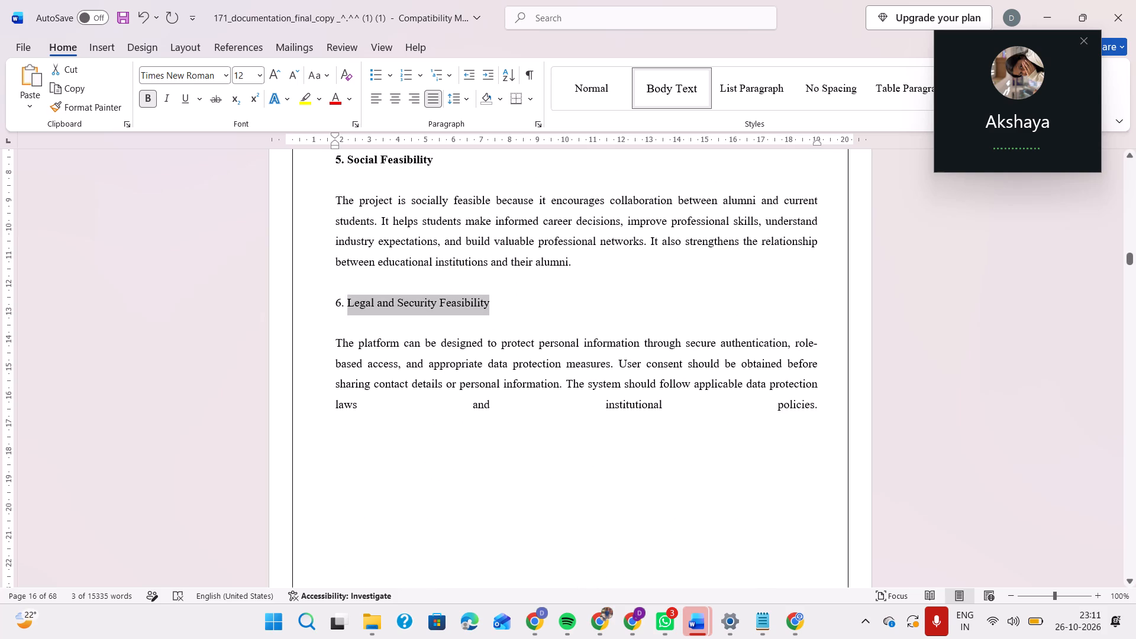
{"action": "left_click_drag", "start_coordinate": [338, 298], "coordinate": [319, 299]}
{"action": "left_click", "coordinate": [330, 276]}
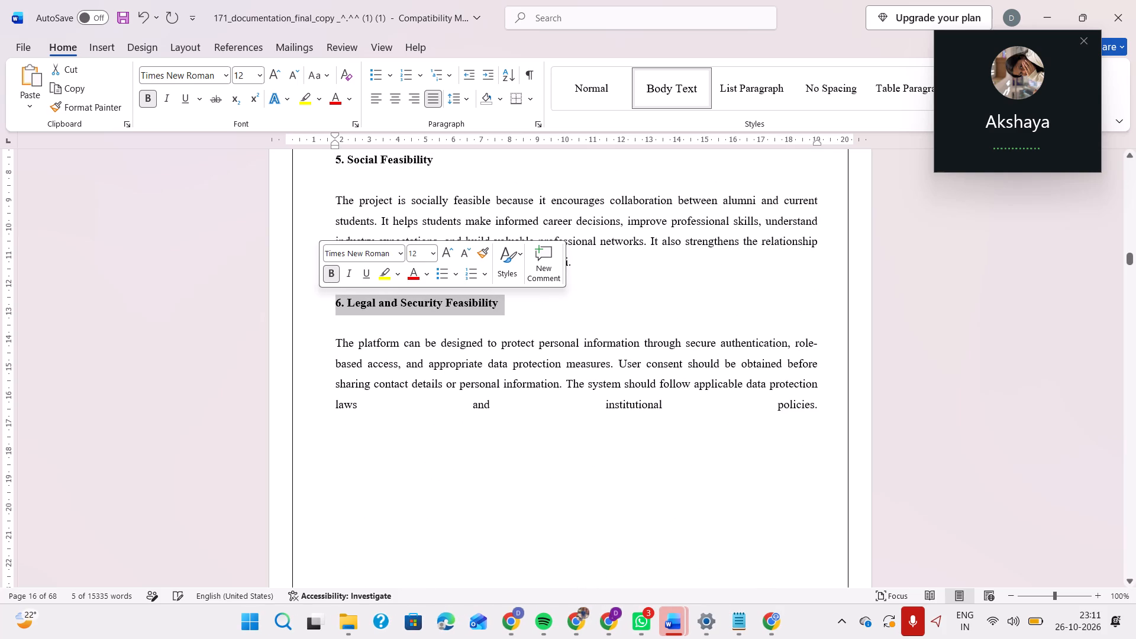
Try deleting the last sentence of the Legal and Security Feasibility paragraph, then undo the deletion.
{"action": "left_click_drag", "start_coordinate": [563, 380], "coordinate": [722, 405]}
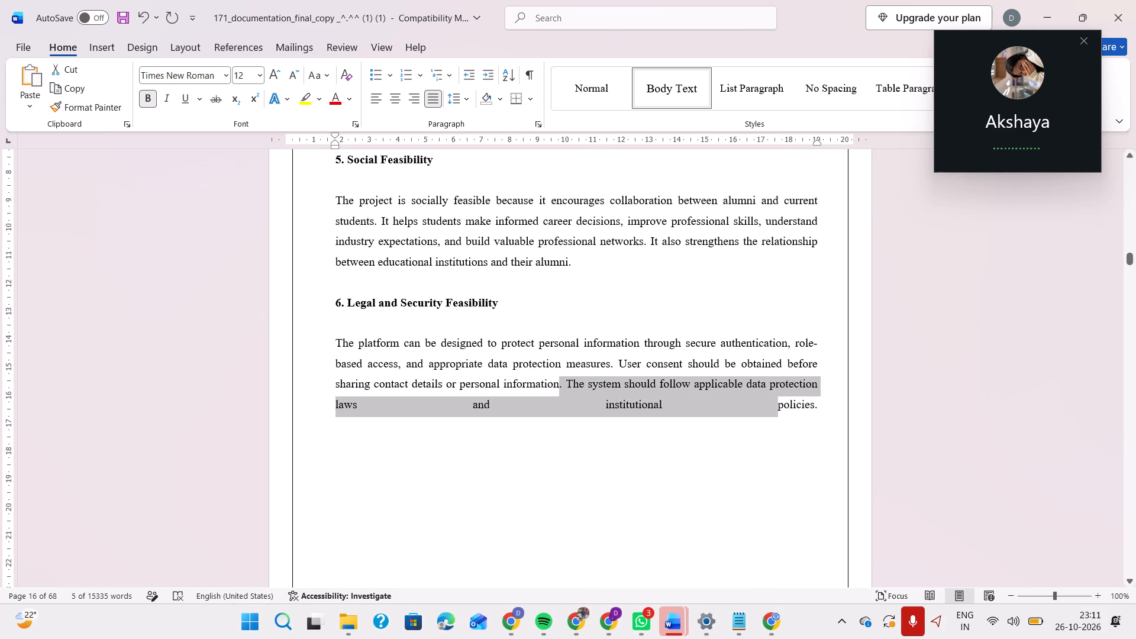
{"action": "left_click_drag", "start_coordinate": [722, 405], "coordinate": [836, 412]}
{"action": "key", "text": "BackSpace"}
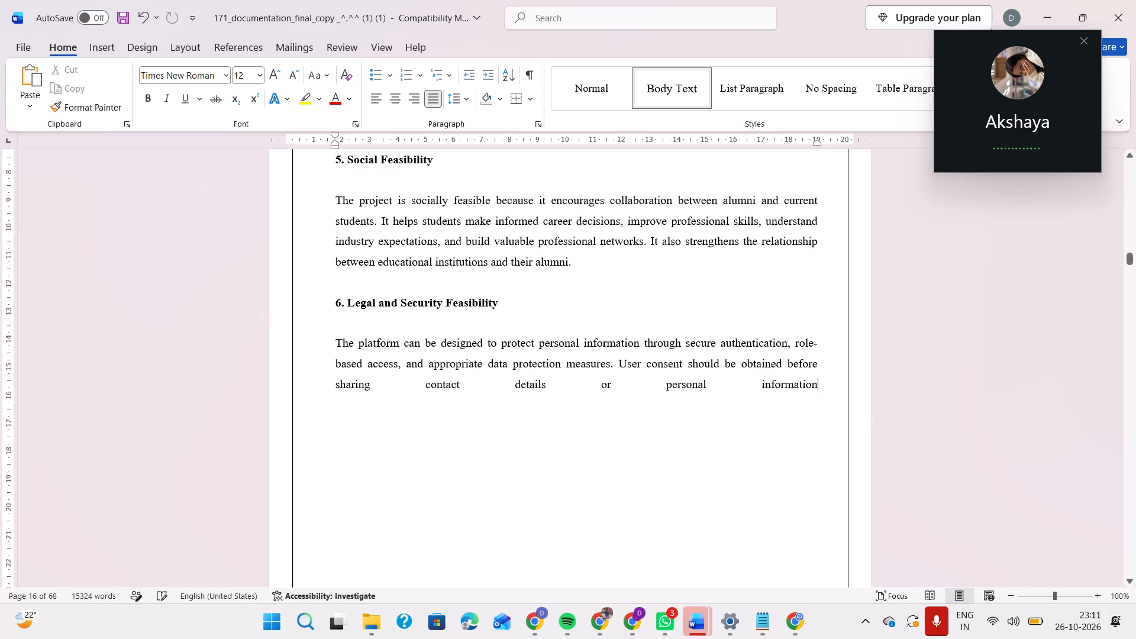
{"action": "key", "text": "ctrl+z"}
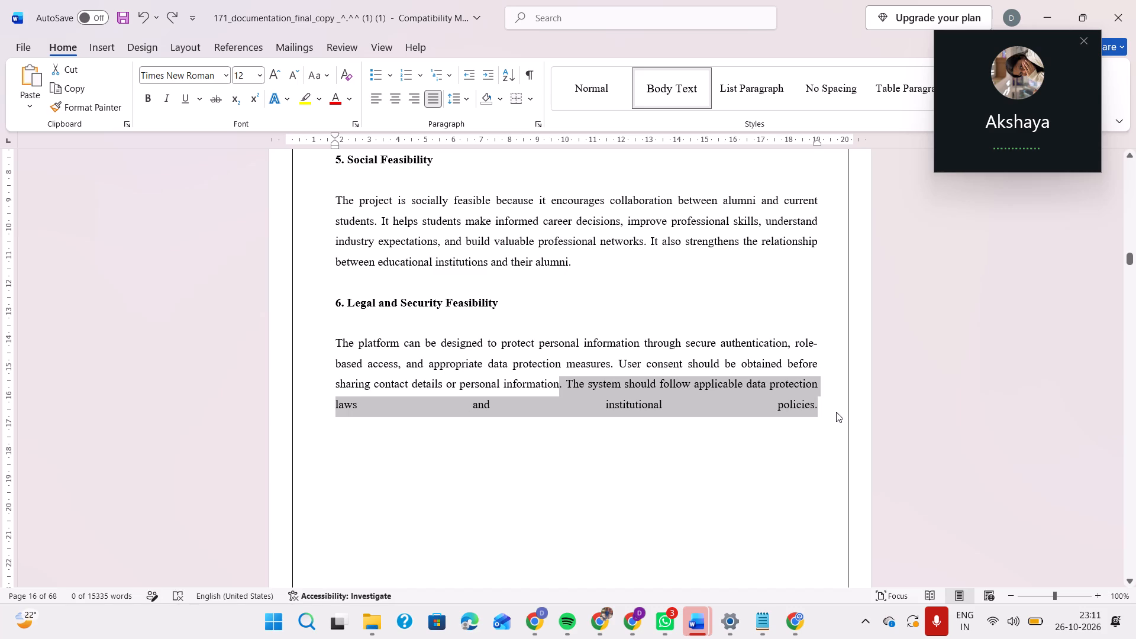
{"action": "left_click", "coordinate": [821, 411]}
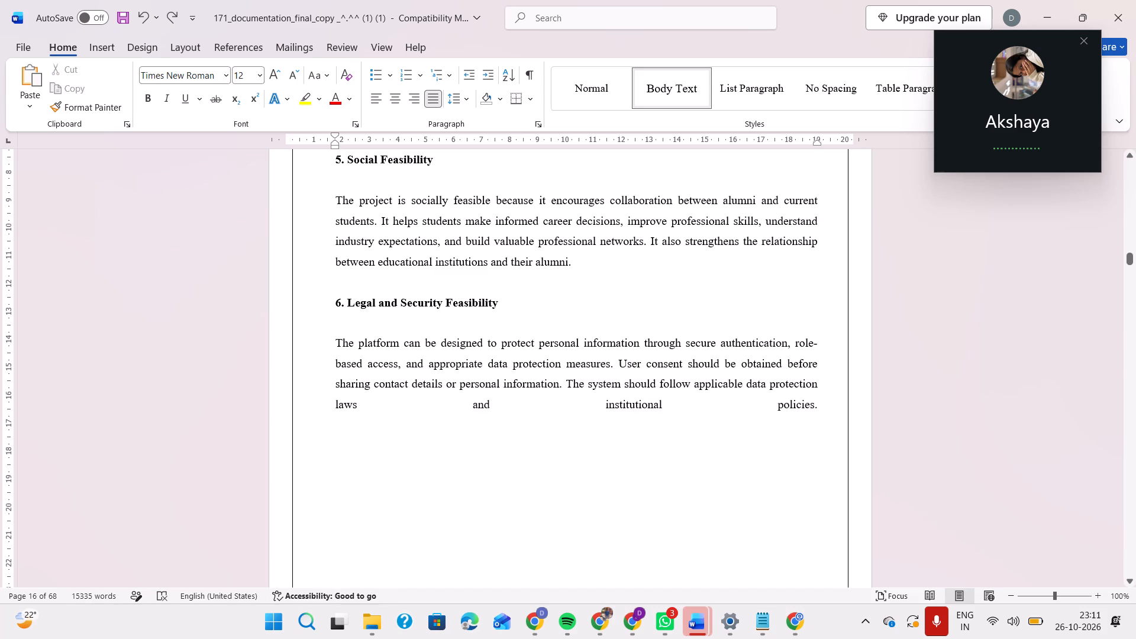
Review the formatting of the Feasibility Study chapter against the end of Chapter 1.
{"action": "scroll", "coordinate": [641, 379], "scroll_direction": "up", "scroll_amount": 2}
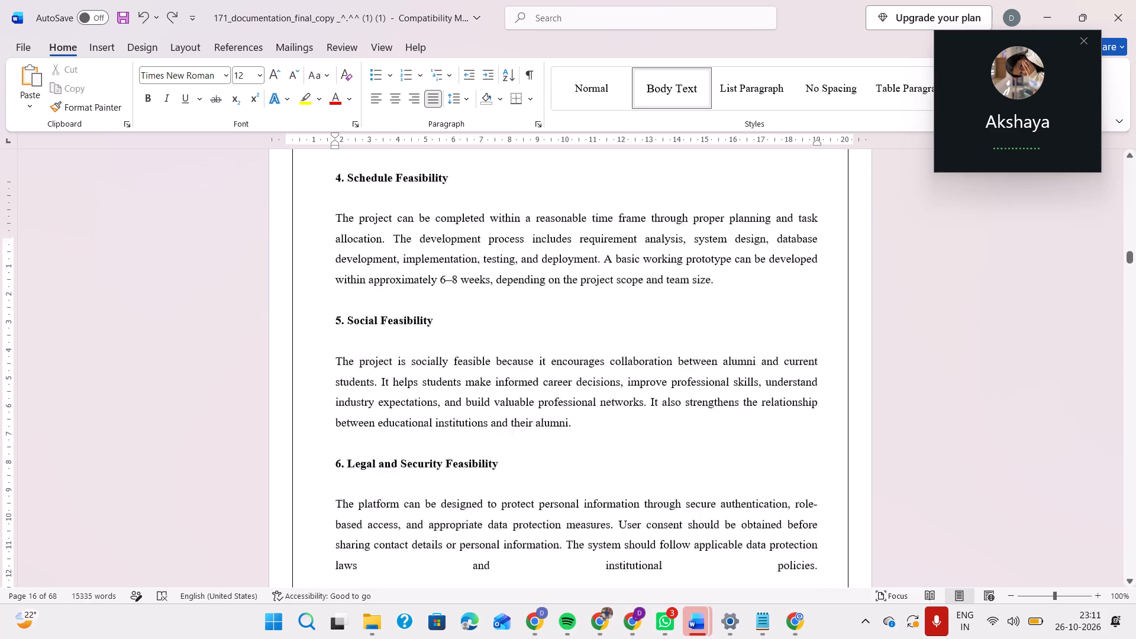
{"action": "scroll", "coordinate": [641, 379], "scroll_direction": "up", "scroll_amount": 3}
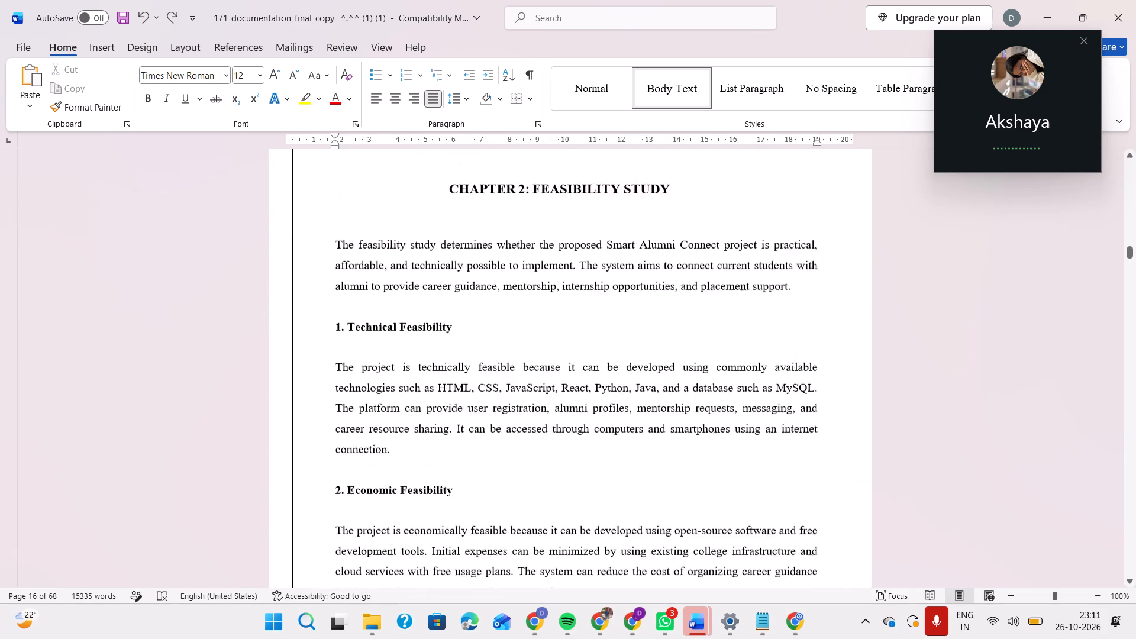
{"action": "scroll", "coordinate": [641, 379], "scroll_direction": "up", "scroll_amount": 2}
{"action": "scroll", "coordinate": [641, 379], "scroll_direction": "down", "scroll_amount": 2}
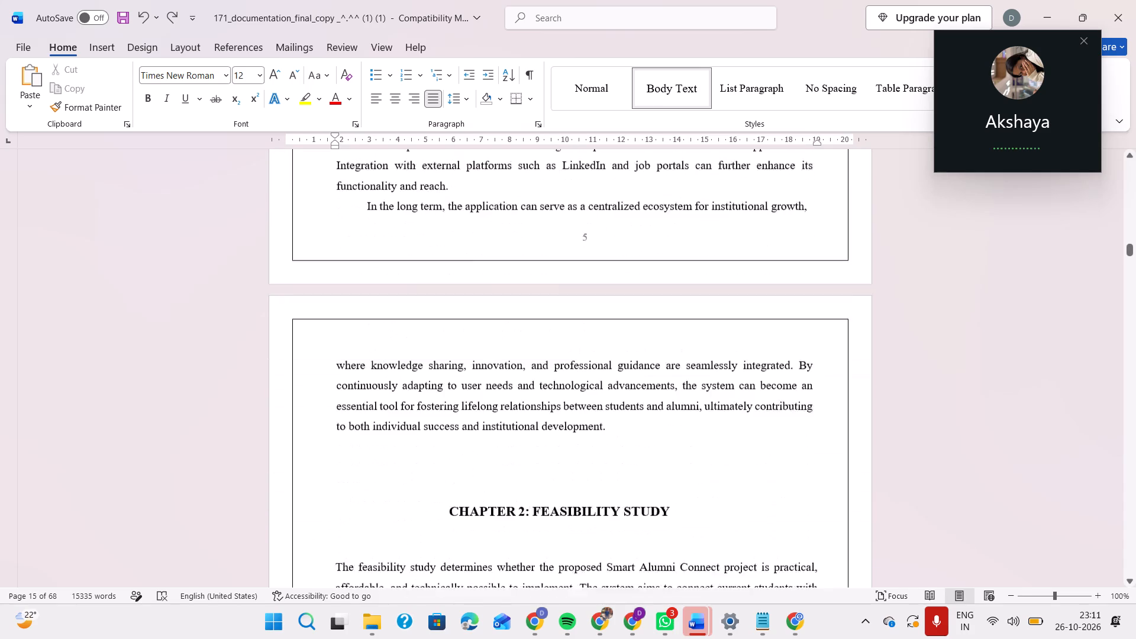
{"action": "scroll", "coordinate": [641, 379], "scroll_direction": "down", "scroll_amount": 2}
{"action": "scroll", "coordinate": [641, 379], "scroll_direction": "up", "scroll_amount": 1}
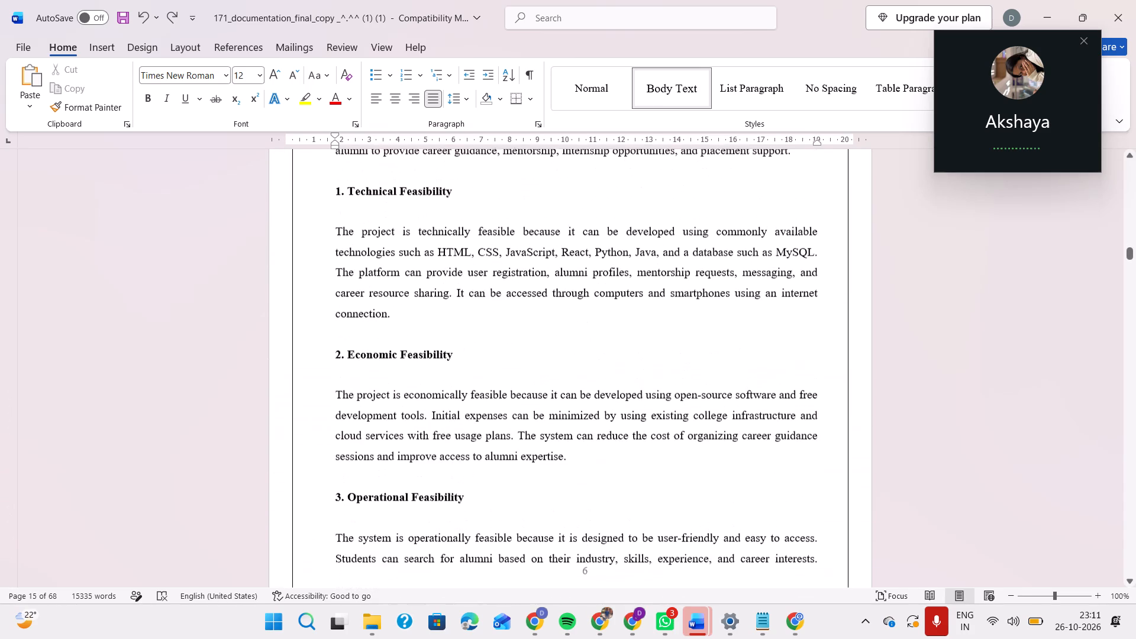
{"action": "scroll", "coordinate": [641, 379], "scroll_direction": "up", "scroll_amount": 3}
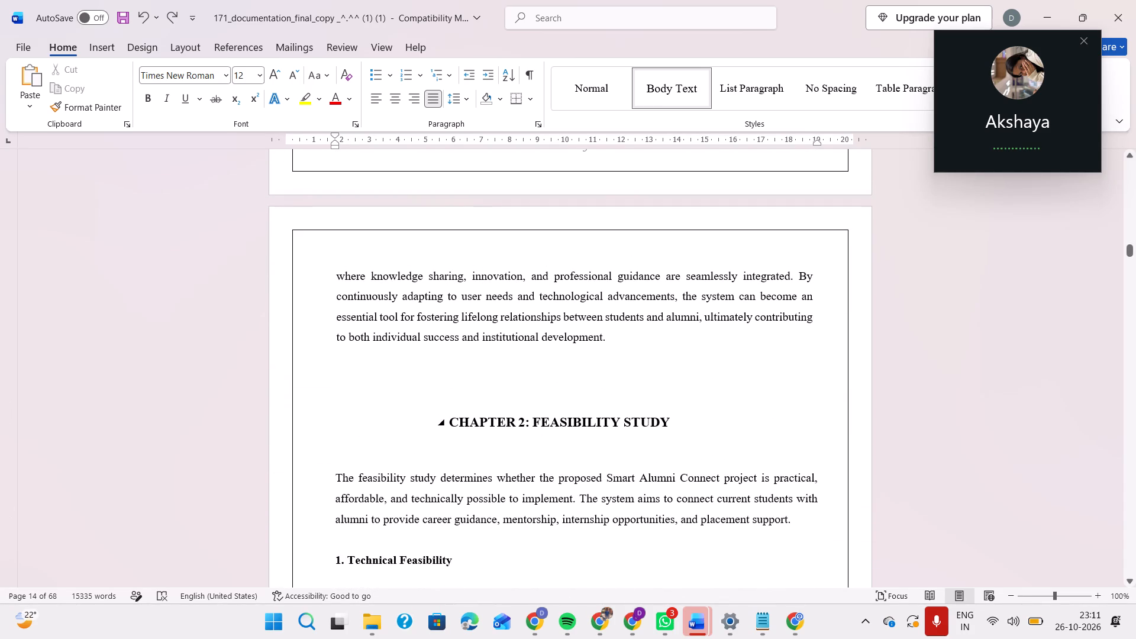
Move the right indent of the whole Feasibility Study body text inward to about 18.8 on the ruler, aligning it with Chapter 1's text.
{"action": "left_click_drag", "start_coordinate": [327, 473], "coordinate": [440, 638]}
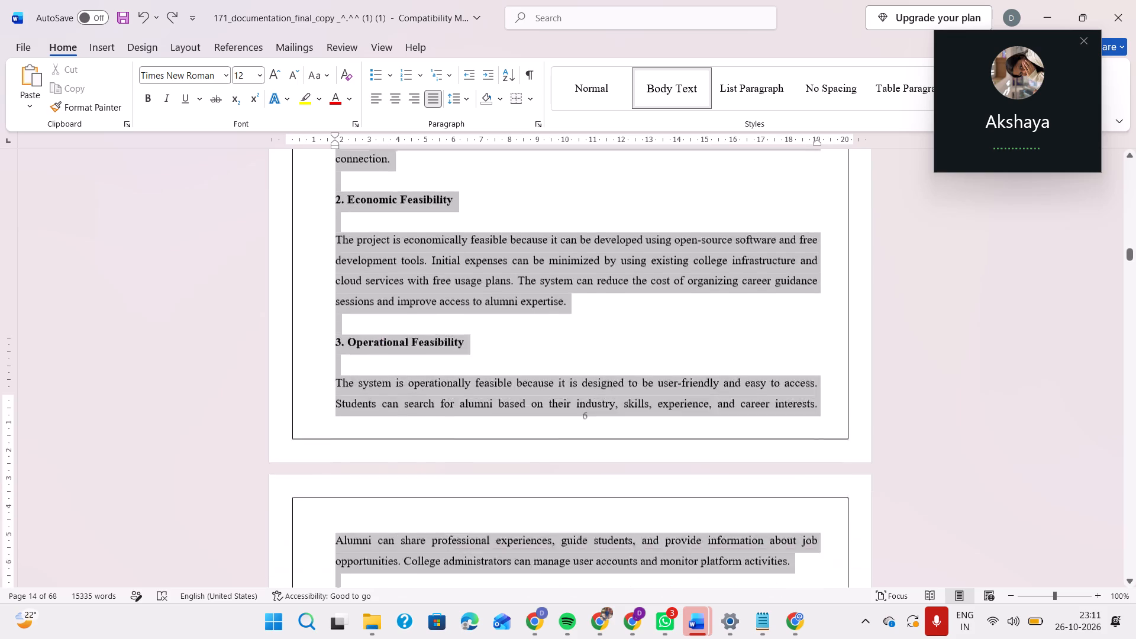
{"action": "left_click_drag", "start_coordinate": [440, 638], "coordinate": [801, 212]}
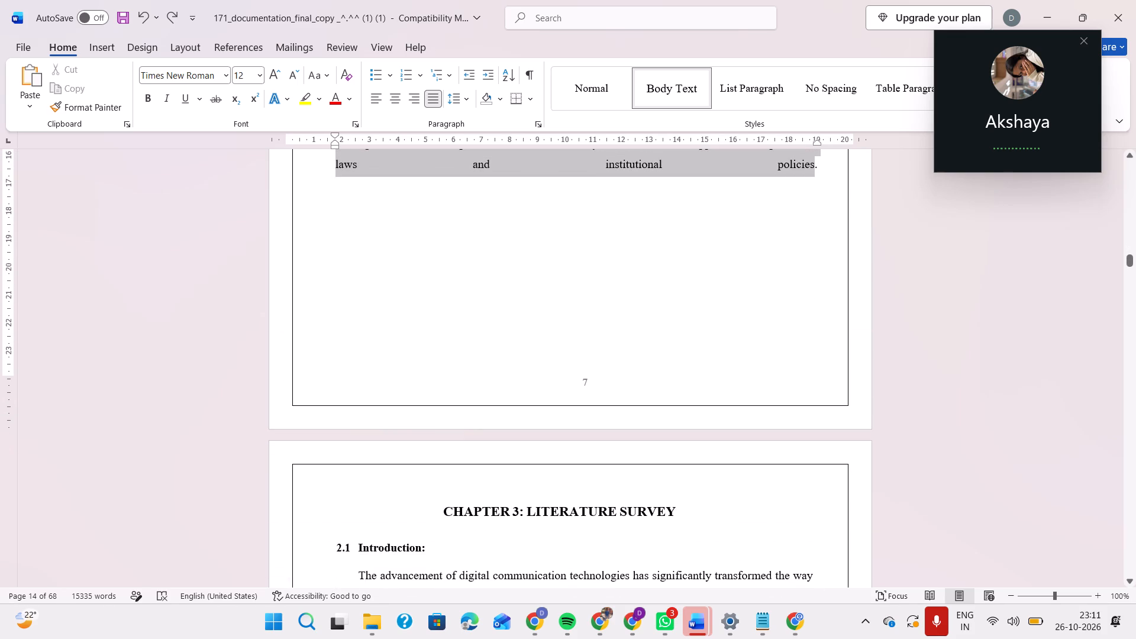
{"action": "left_click_drag", "start_coordinate": [801, 212], "coordinate": [833, 214]}
{"action": "scroll", "coordinate": [833, 214], "scroll_direction": "up", "scroll_amount": 4}
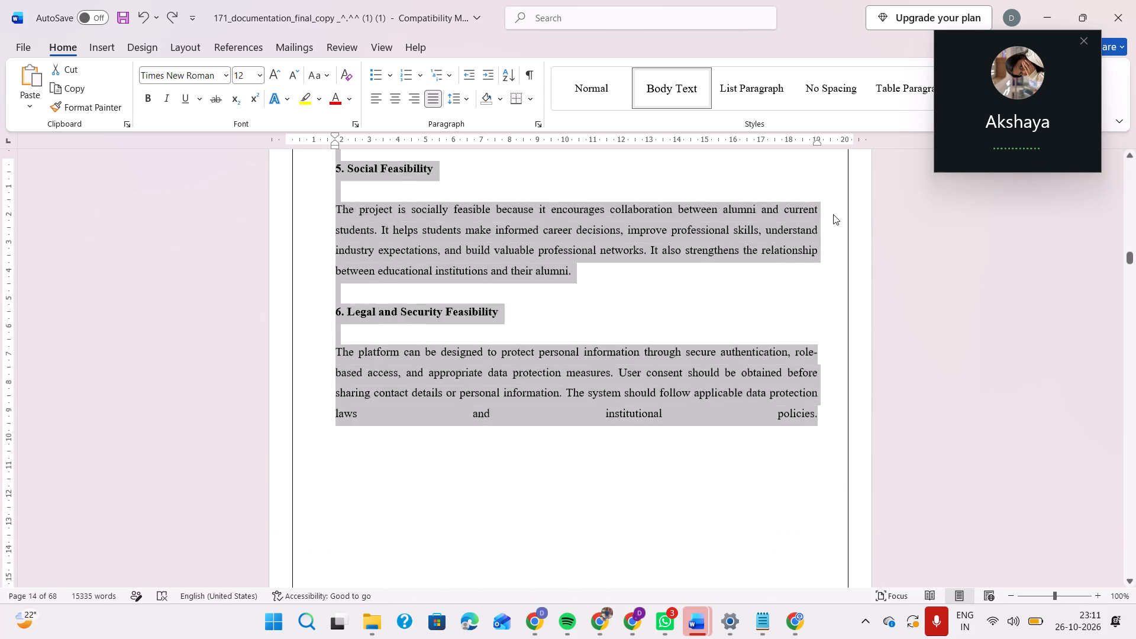
{"action": "scroll", "coordinate": [833, 214], "scroll_direction": "up", "scroll_amount": 2}
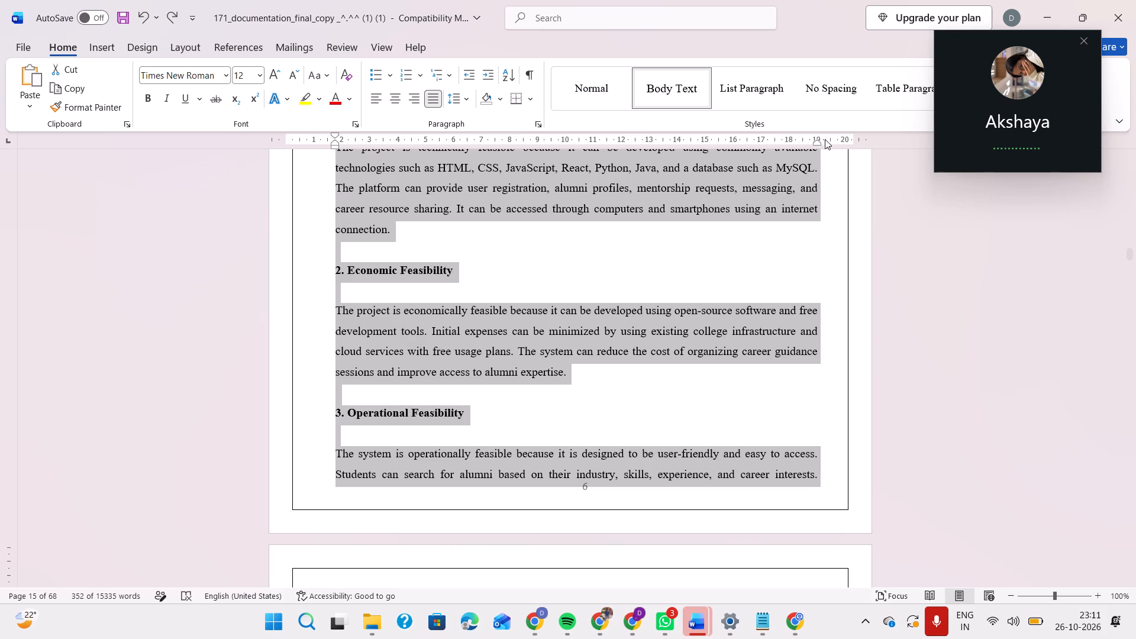
{"action": "scroll", "coordinate": [776, 224], "scroll_direction": "up", "scroll_amount": 1}
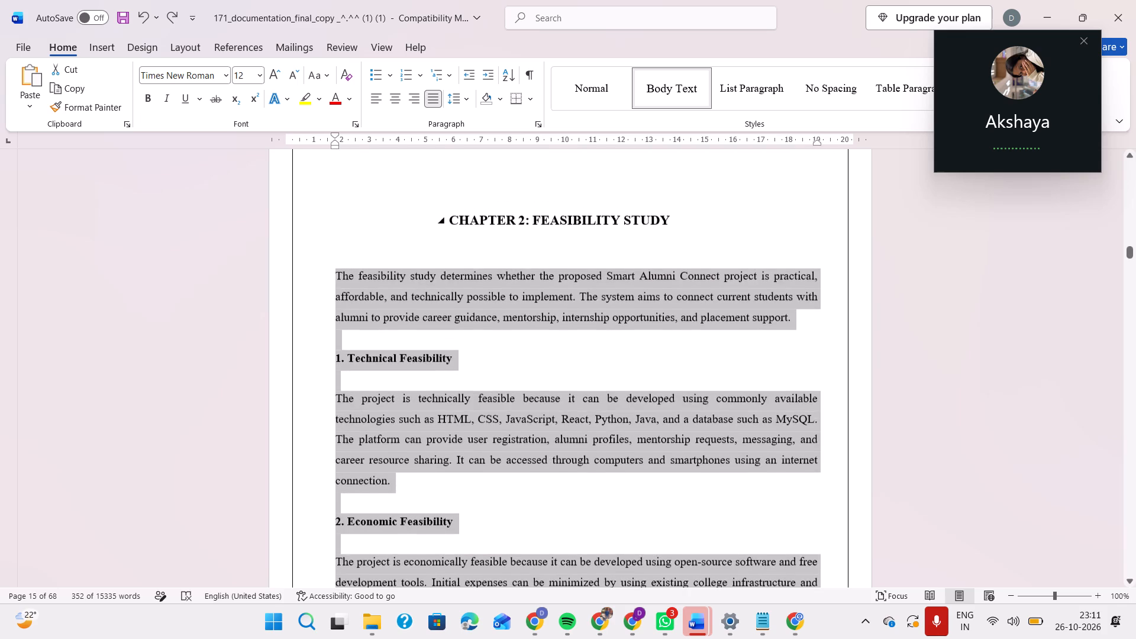
{"action": "scroll", "coordinate": [776, 224], "scroll_direction": "up", "scroll_amount": 1}
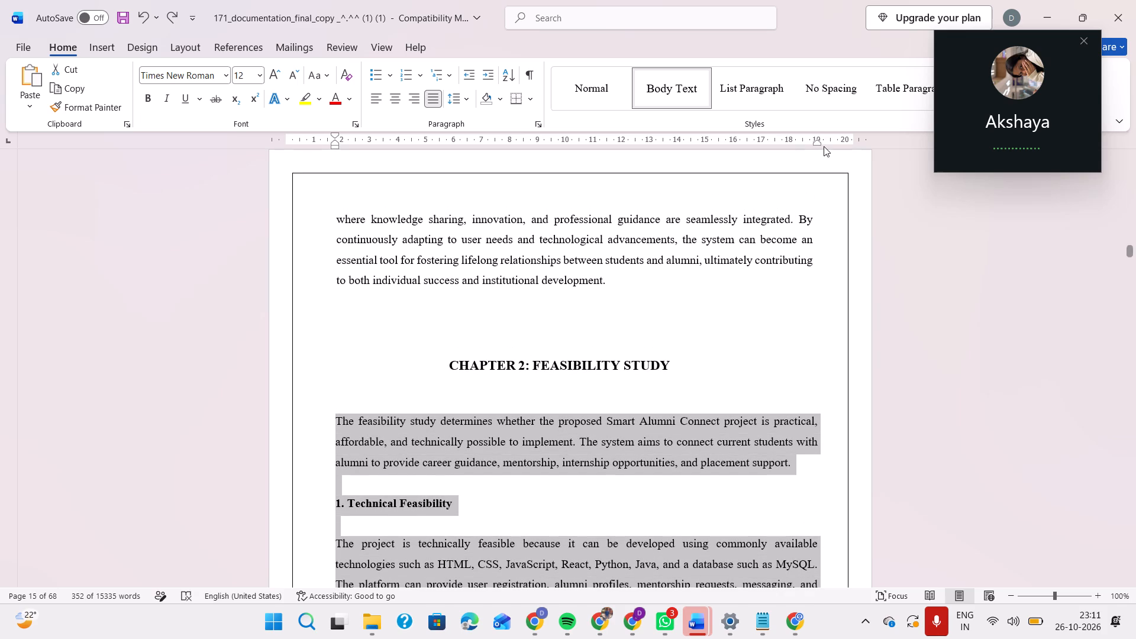
{"action": "left_click", "coordinate": [816, 143]}
{"action": "left_click_drag", "start_coordinate": [816, 143], "coordinate": [811, 143]}
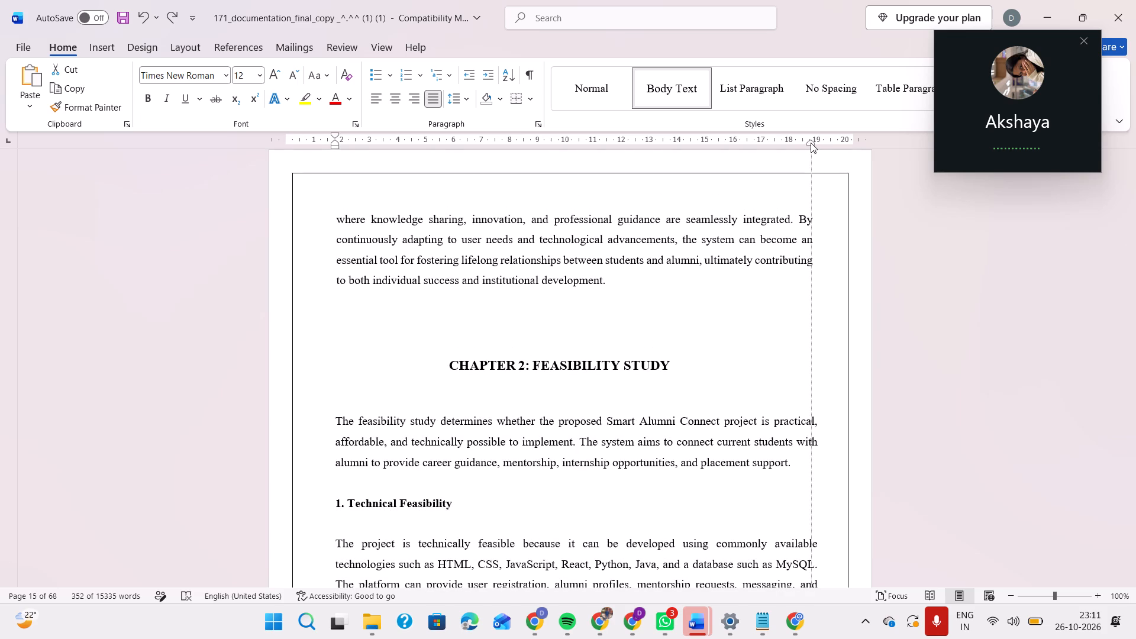
{"action": "left_click_drag", "start_coordinate": [811, 143], "coordinate": [811, 143]}
Delete "laws and institutional policies." from the Legal and Security Feasibility paragraph and end the sentence with a period after "data protection".
{"action": "scroll", "coordinate": [722, 343], "scroll_direction": "down", "scroll_amount": 3}
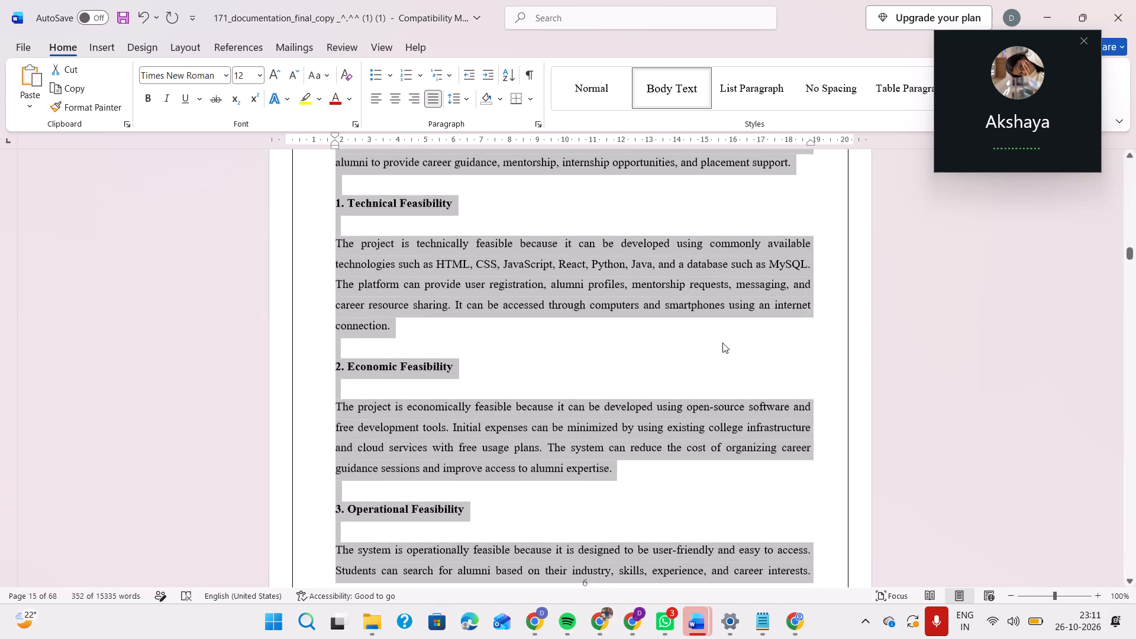
{"action": "scroll", "coordinate": [722, 343], "scroll_direction": "down", "scroll_amount": 3}
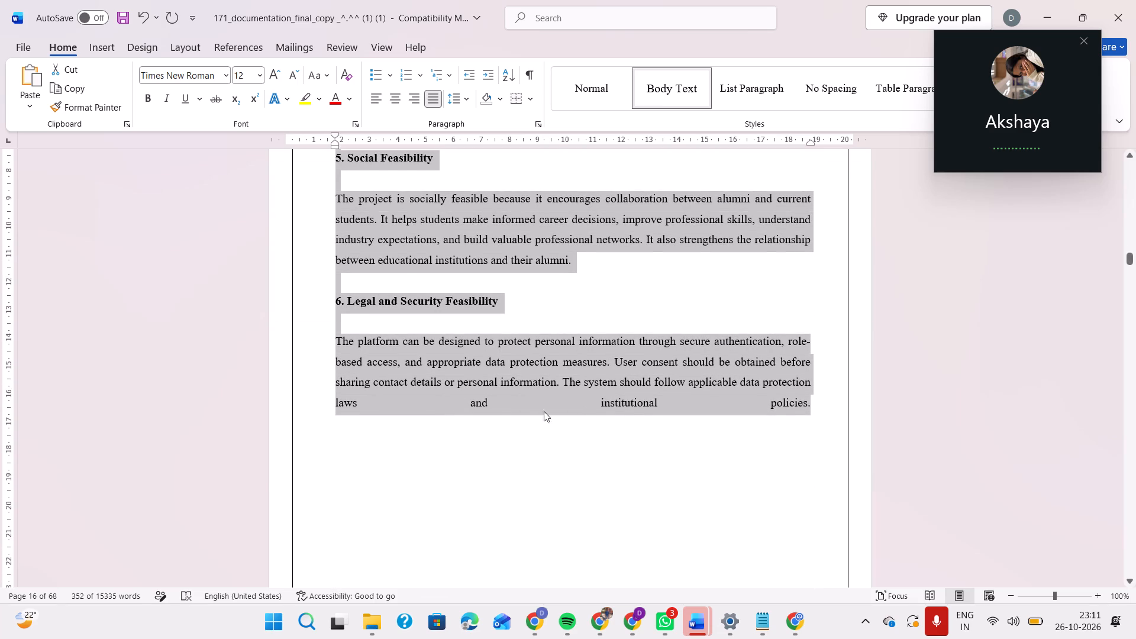
{"action": "left_click", "coordinate": [492, 415]}
{"action": "left_click_drag", "start_coordinate": [318, 398], "coordinate": [411, 412]}
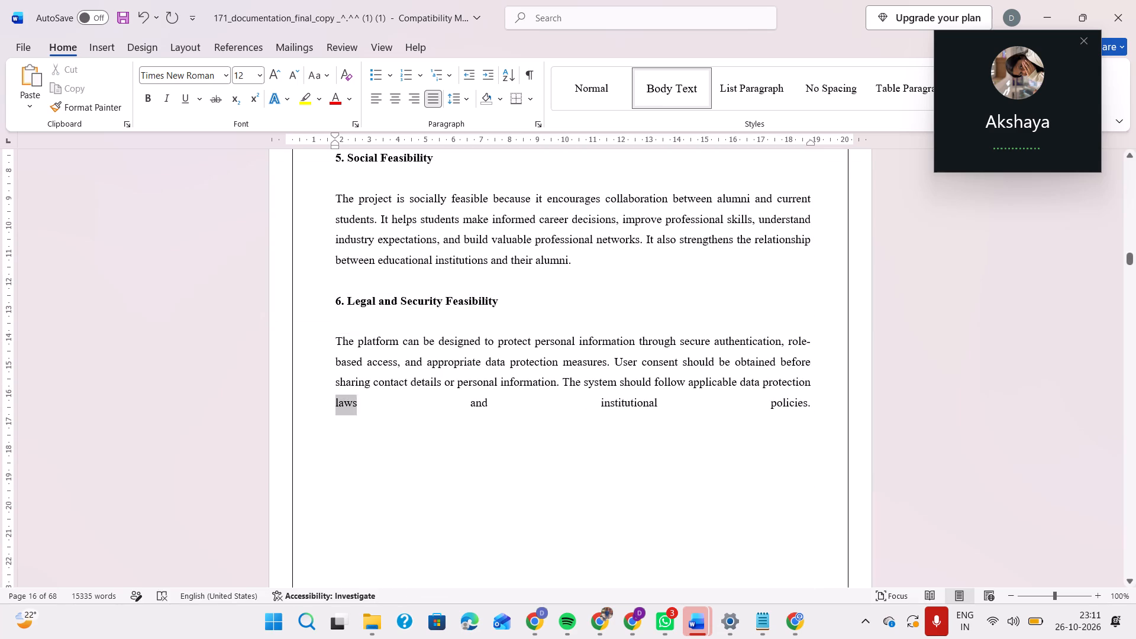
{"action": "left_click_drag", "start_coordinate": [411, 412], "coordinate": [821, 421]}
{"action": "key", "text": "BackSpace"}
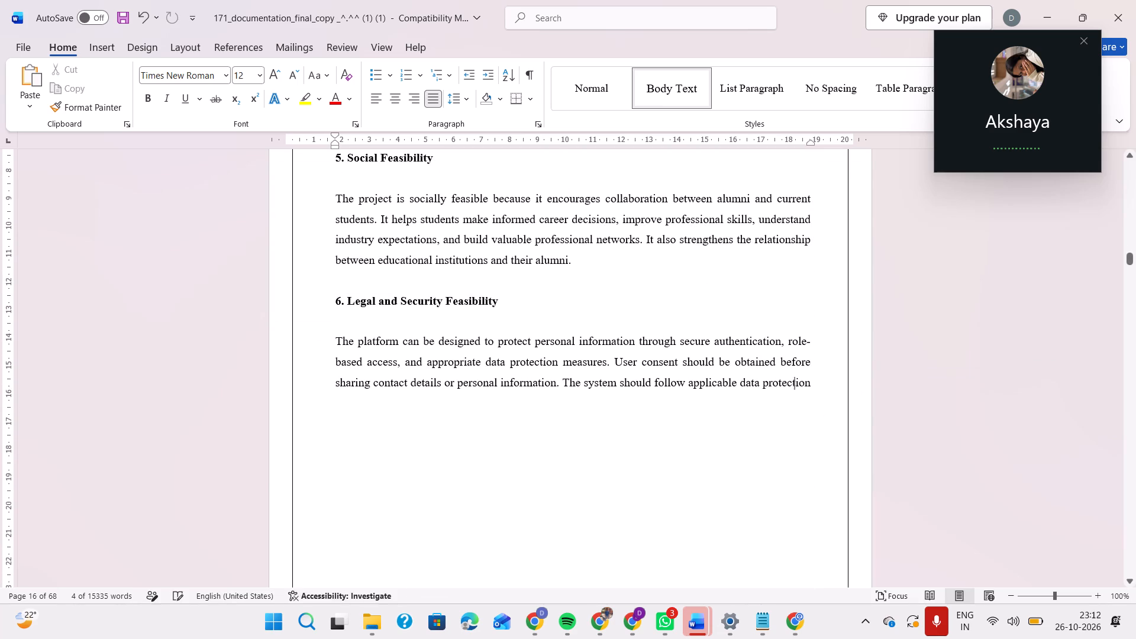
{"action": "key", "text": "BackSpace"}
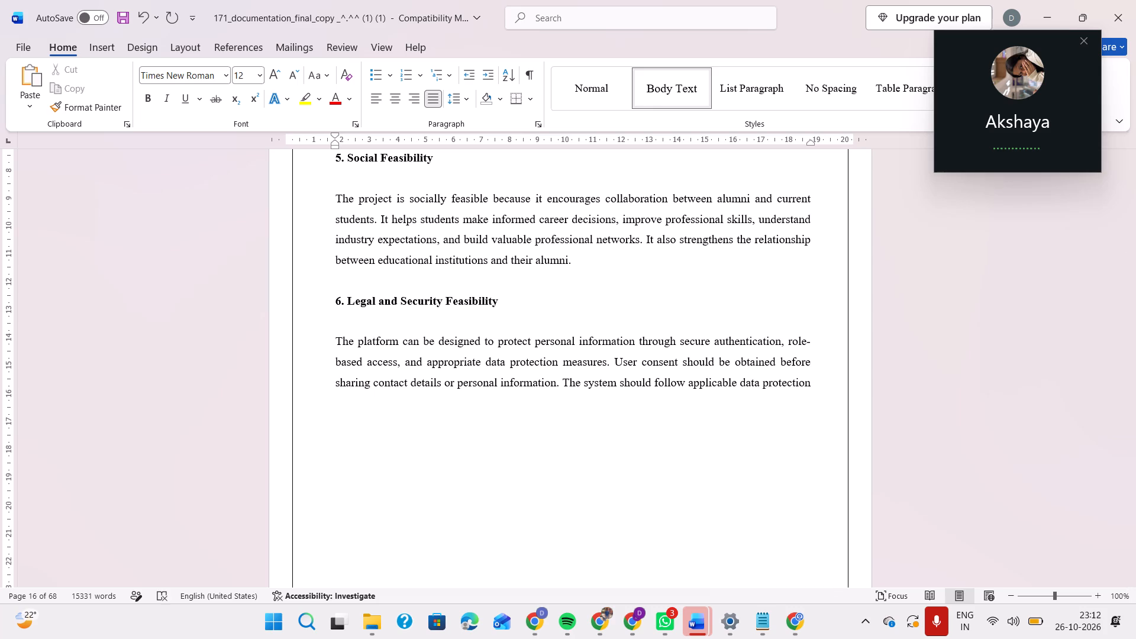
{"action": "key", "text": "period"}
Examine the 1.3 Limitations of the Project heading and body text in Chapter 1 as a formatting reference.
{"action": "scroll", "coordinate": [723, 428], "scroll_direction": "up", "scroll_amount": 7}
{"action": "scroll", "coordinate": [601, 400], "scroll_direction": "up", "scroll_amount": 1}
{"action": "scroll", "coordinate": [542, 328], "scroll_direction": "up", "scroll_amount": 1}
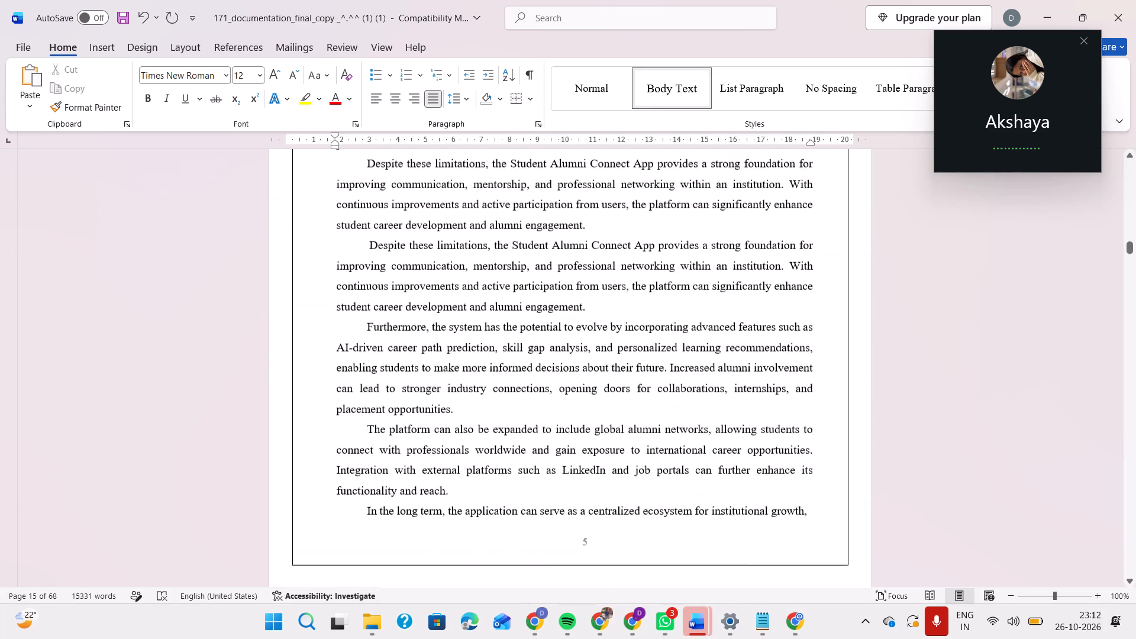
{"action": "scroll", "coordinate": [541, 328], "scroll_direction": "up", "scroll_amount": 2}
{"action": "scroll", "coordinate": [521, 380], "scroll_direction": "up", "scroll_amount": 3}
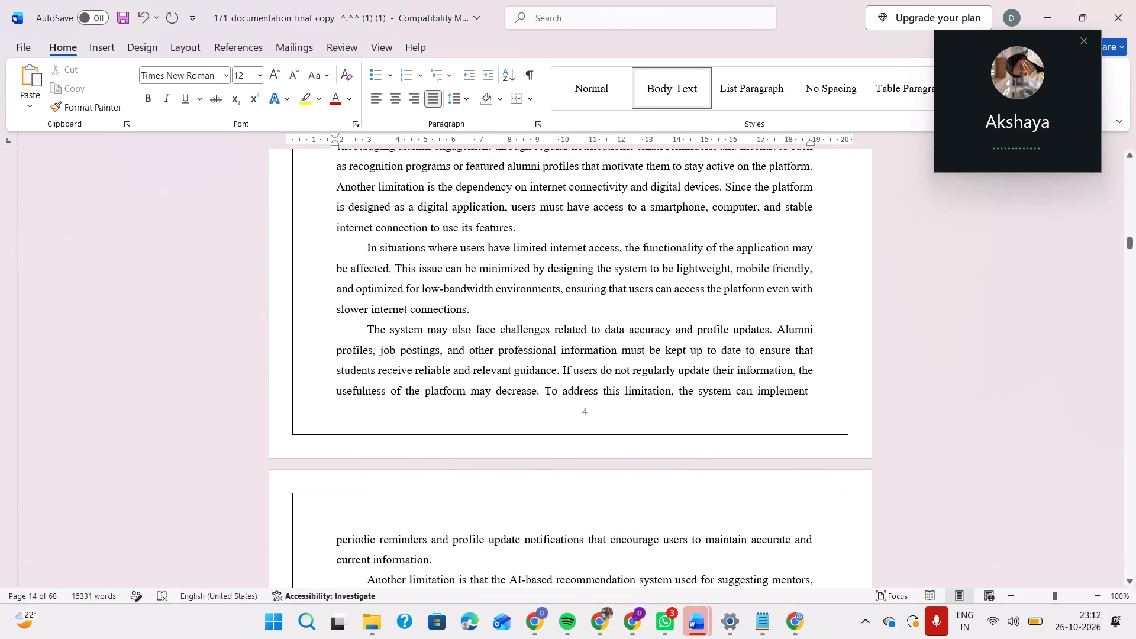
{"action": "scroll", "coordinate": [483, 463], "scroll_direction": "up", "scroll_amount": 2}
{"action": "left_click_drag", "start_coordinate": [492, 255], "coordinate": [415, 261]}
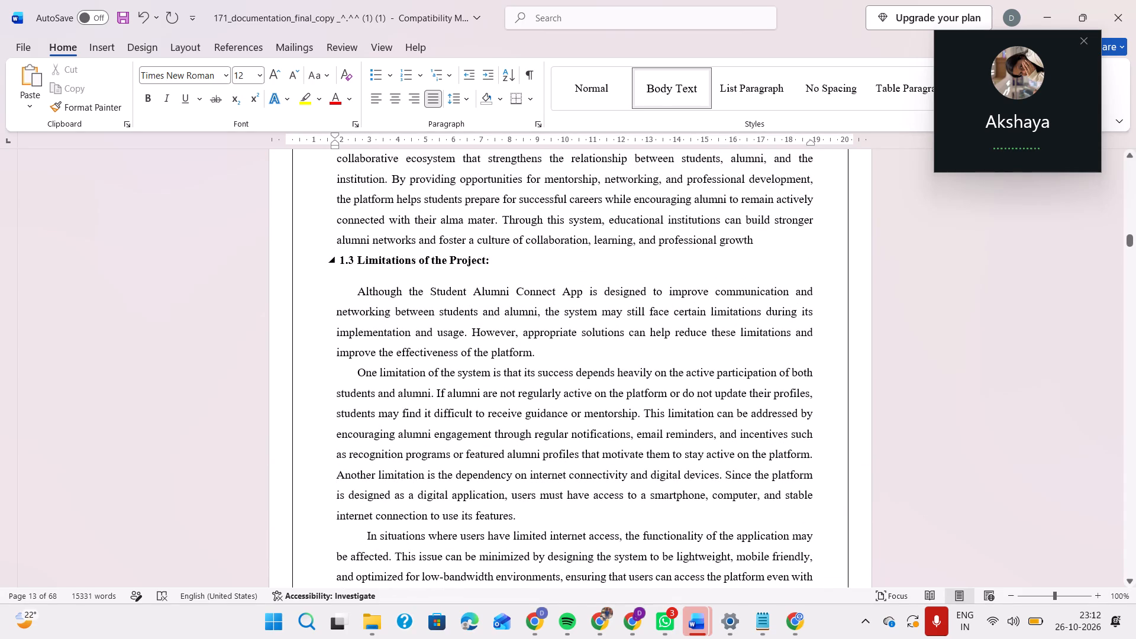
{"action": "left_click_drag", "start_coordinate": [415, 261], "coordinate": [388, 260]}
{"action": "left_click", "coordinate": [469, 449]}
Insert blank lines above the CHAPTER 2: FEASIBILITY STUDY heading so that the chapter starts on a new page.
{"action": "scroll", "coordinate": [469, 449], "scroll_direction": "down", "scroll_amount": 6}
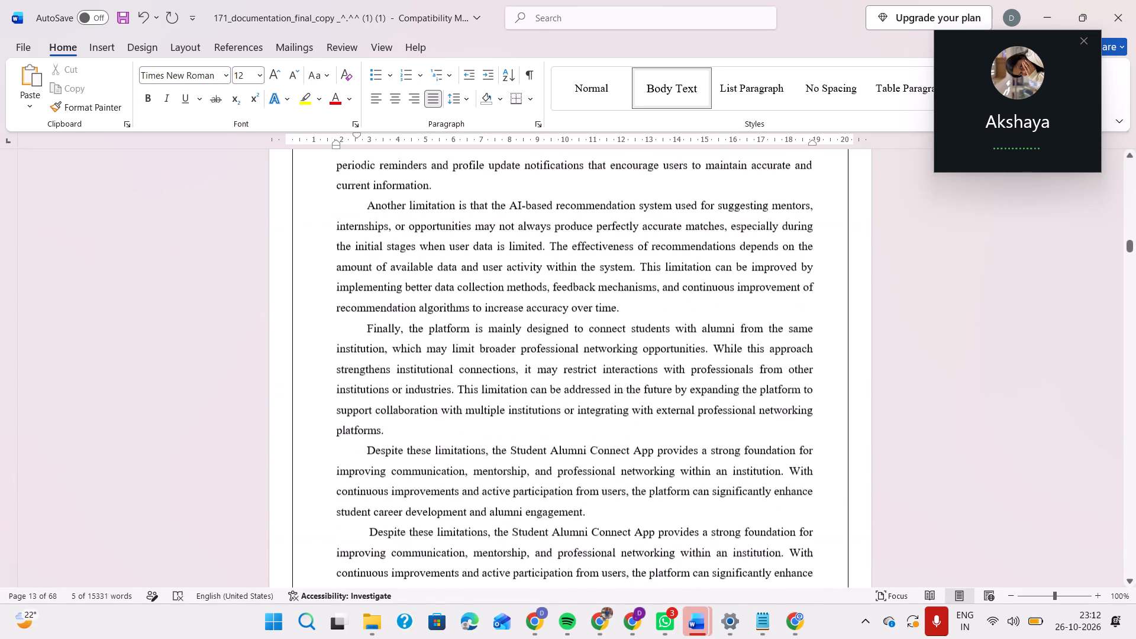
{"action": "scroll", "coordinate": [498, 406], "scroll_direction": "down", "scroll_amount": 3}
{"action": "scroll", "coordinate": [546, 386], "scroll_direction": "down", "scroll_amount": 2}
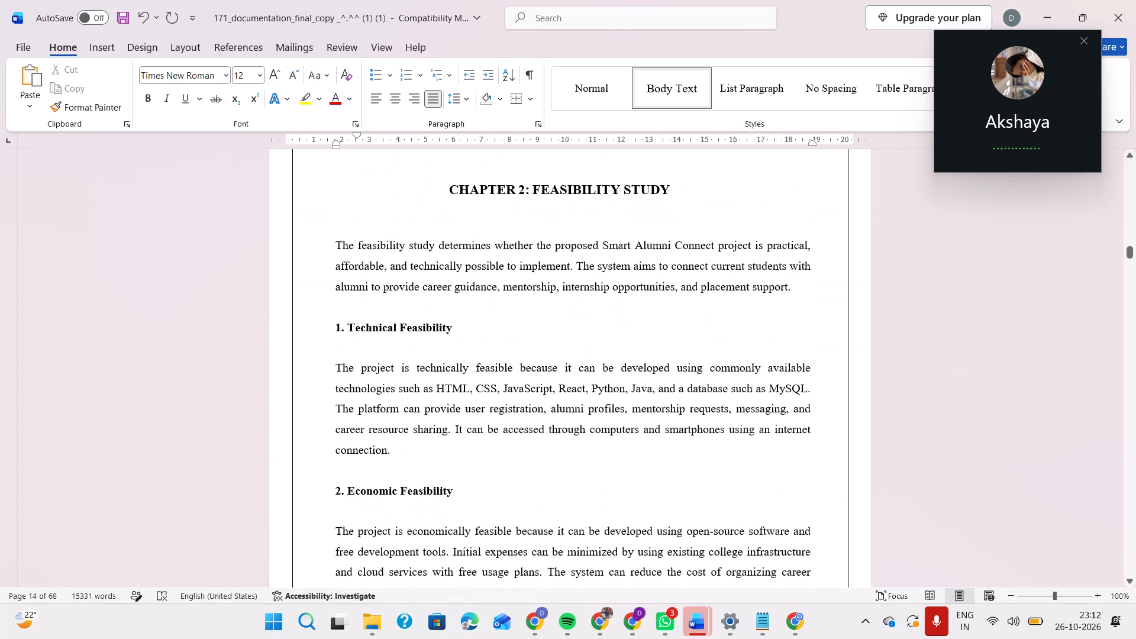
{"action": "scroll", "coordinate": [566, 333], "scroll_direction": "up", "scroll_amount": 2}
{"action": "left_click", "coordinate": [471, 559]}
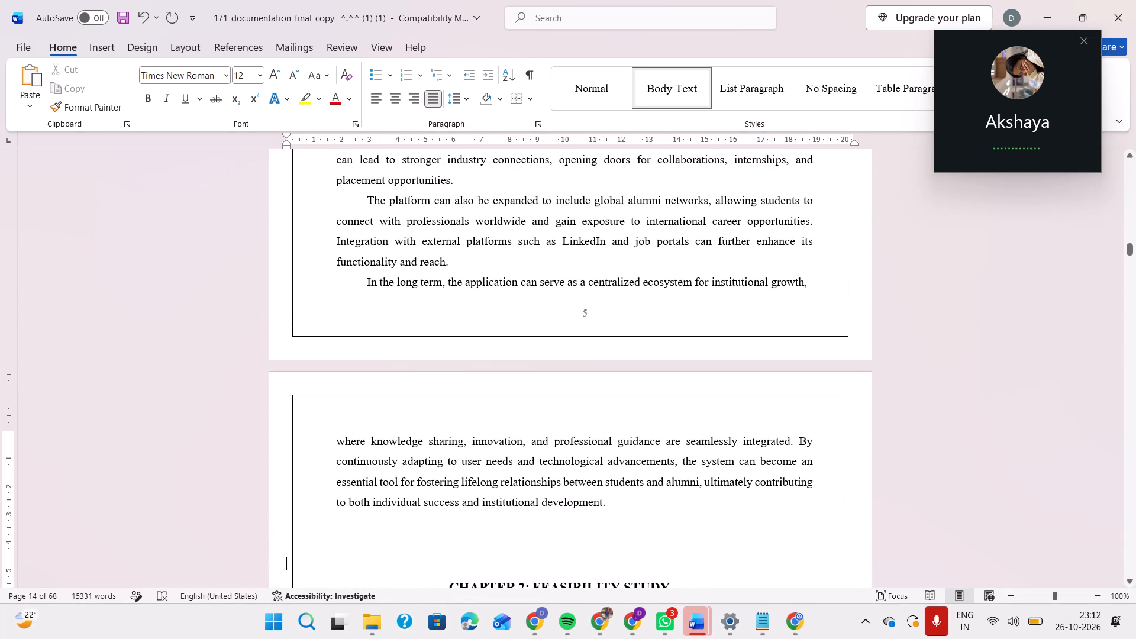
{"action": "key", "text": "Return"}
{"action": "key", "text": "Return"}
{"action": "key", "text": "Return"}
{"action": "key", "text": "Return"}
{"action": "key", "text": "Return"}
{"action": "key", "text": "Return"}
{"action": "scroll", "coordinate": [471, 559], "scroll_direction": "down", "scroll_amount": 3}
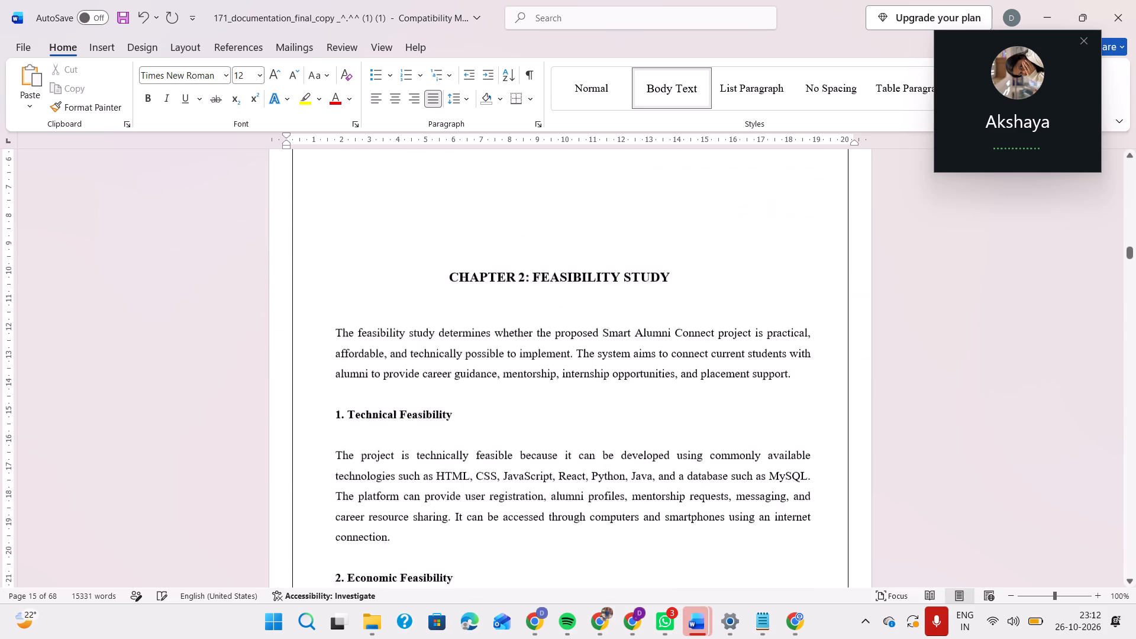
{"action": "key", "text": "Return"}
{"action": "key", "text": "Return"}
{"action": "key", "text": "Return"}
{"action": "key", "text": "Return"}
{"action": "key", "text": "Return"}
{"action": "key", "text": "Return"}
{"action": "key", "text": "Return"}
{"action": "key", "text": "Return"}
{"action": "key", "text": "Return"}
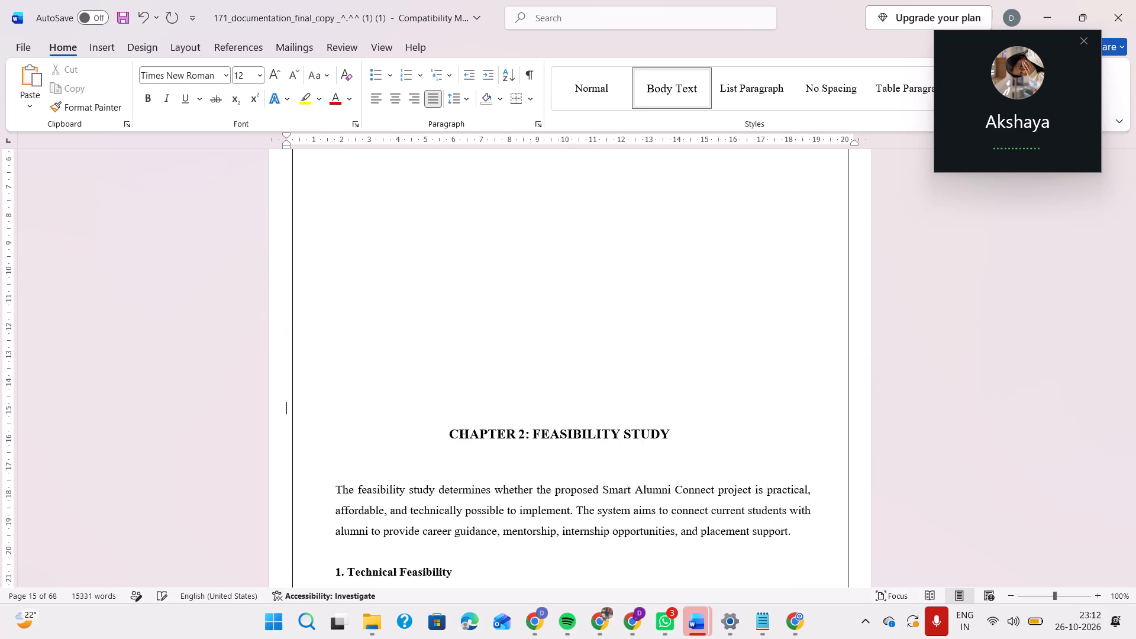
{"action": "key", "text": "Return"}
{"action": "key", "text": "Return"}
{"action": "key", "text": "Return"}
{"action": "key", "text": "Return"}
{"action": "key", "text": "Return"}
{"action": "key", "text": "Return"}
{"action": "key", "text": "Return"}
{"action": "key", "text": "Return"}
{"action": "key", "text": "Return"}
{"action": "key", "text": "Return"}
{"action": "key", "text": "Return"}
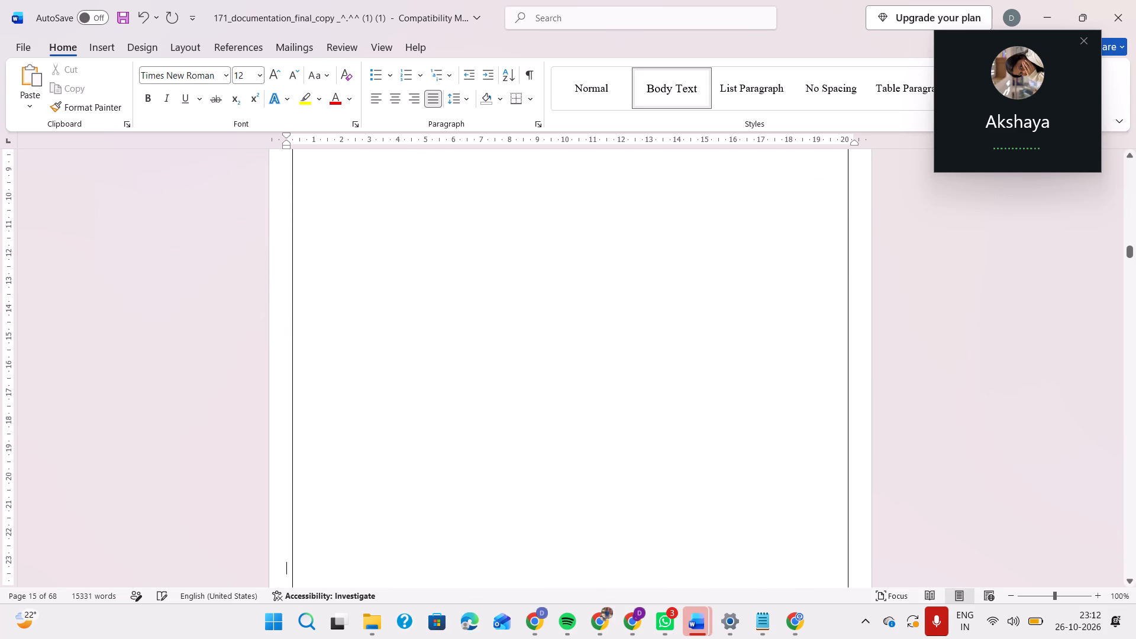
Renumber the Introduction heading of the Literature Survey chapter as 3.1.
{"action": "scroll", "coordinate": [471, 559], "scroll_direction": "down", "scroll_amount": 4}
{"action": "scroll", "coordinate": [746, 562], "scroll_direction": "down", "scroll_amount": 2}
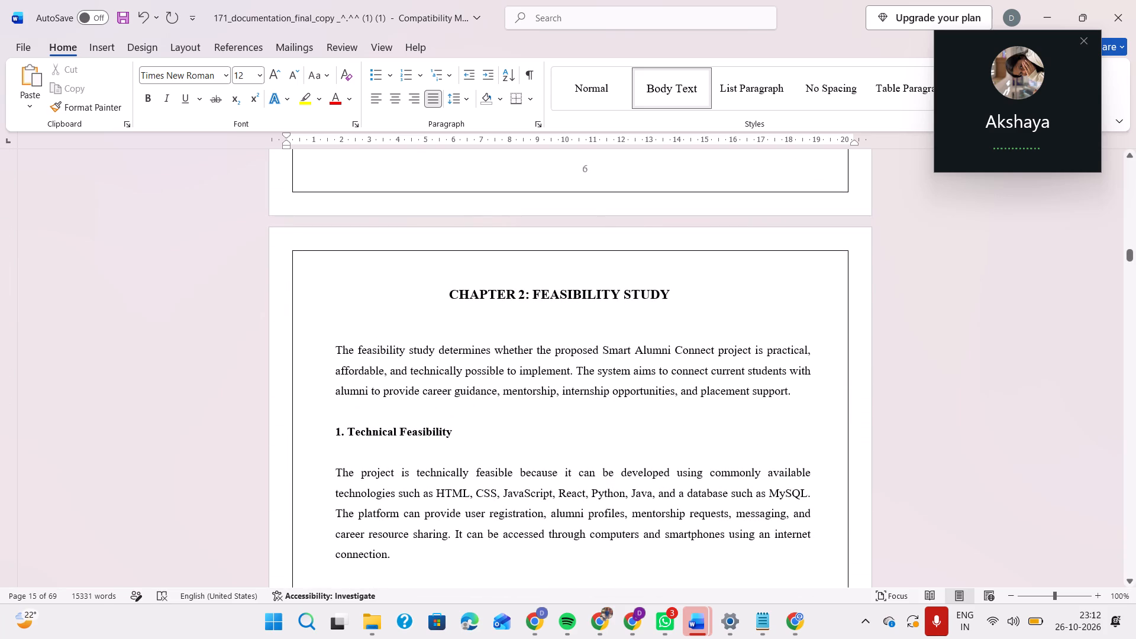
{"action": "scroll", "coordinate": [746, 562], "scroll_direction": "down", "scroll_amount": 5}
{"action": "scroll", "coordinate": [697, 454], "scroll_direction": "down", "scroll_amount": 2}
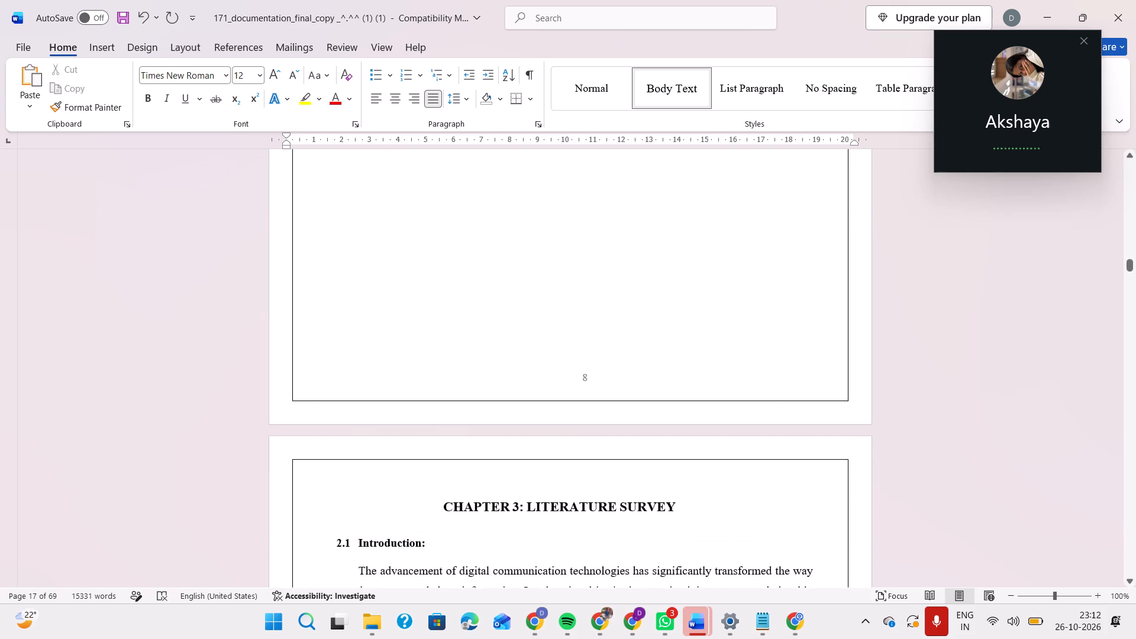
{"action": "scroll", "coordinate": [697, 454], "scroll_direction": "down", "scroll_amount": 1}
{"action": "scroll", "coordinate": [659, 350], "scroll_direction": "down", "scroll_amount": 2}
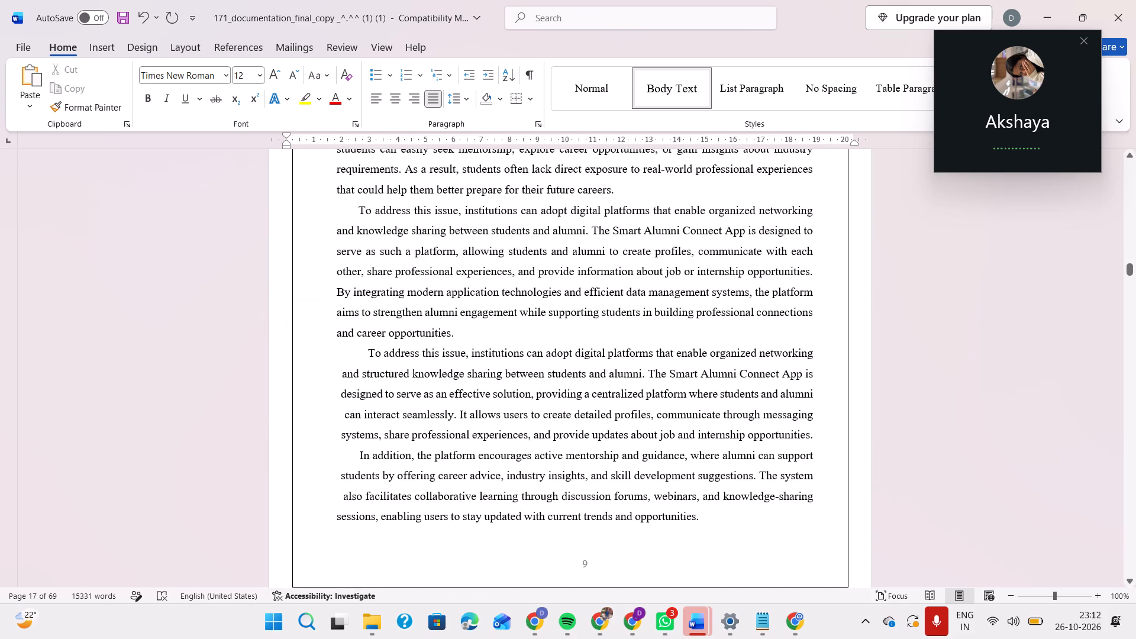
{"action": "scroll", "coordinate": [645, 398], "scroll_direction": "up", "scroll_amount": 2}
{"action": "scroll", "coordinate": [405, 295], "scroll_direction": "up", "scroll_amount": 1}
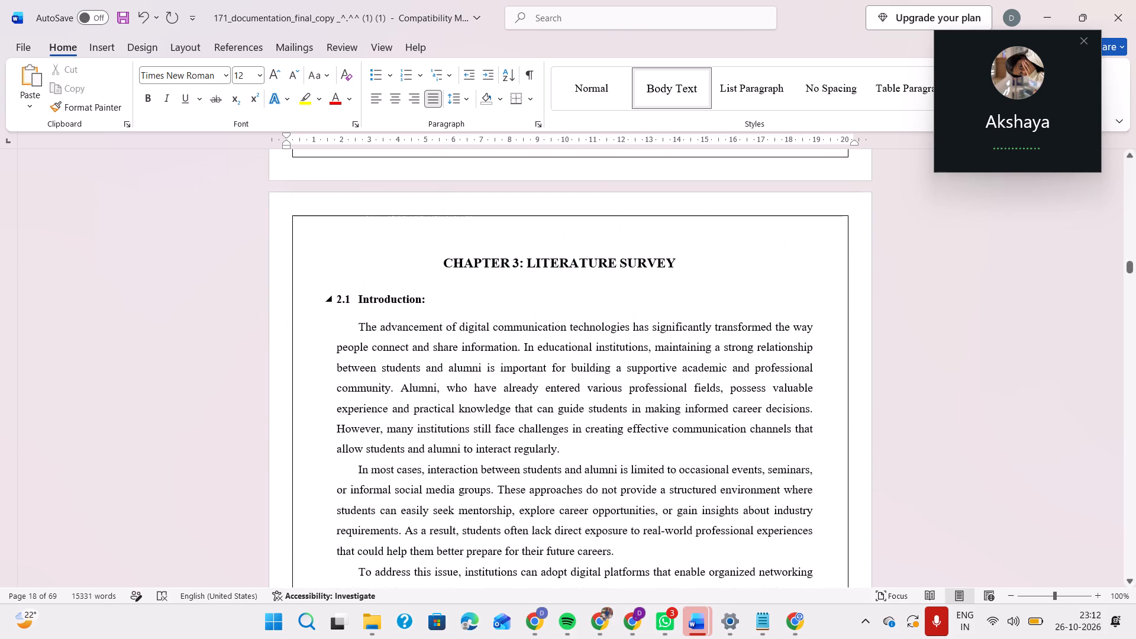
{"action": "left_click", "coordinate": [338, 298]}
{"action": "left_click", "coordinate": [343, 301]}
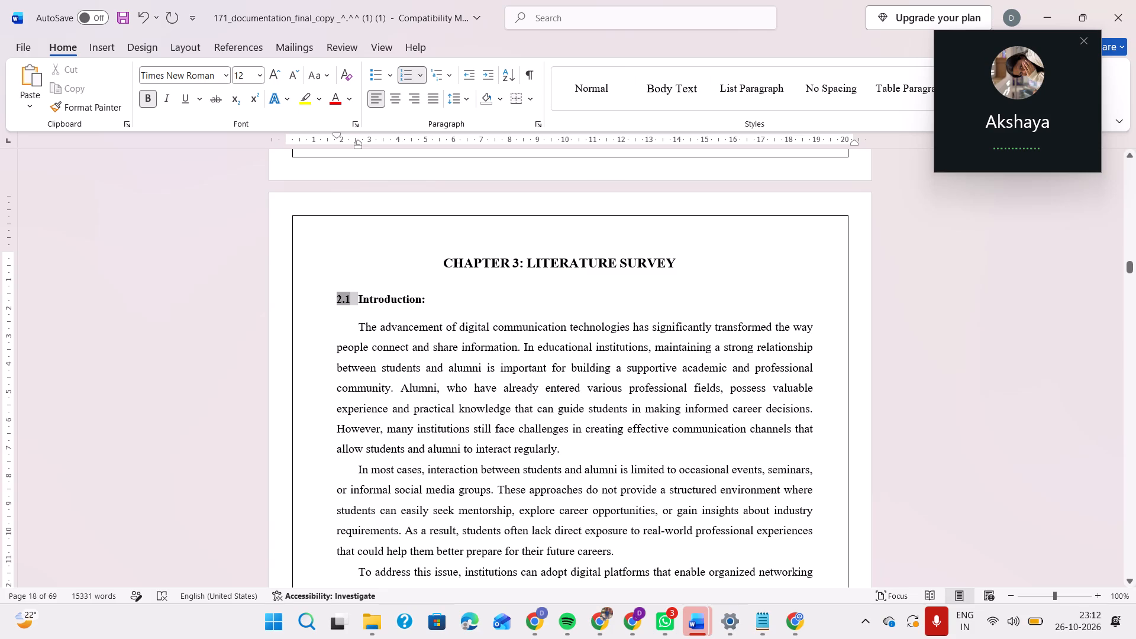
{"action": "left_click", "coordinate": [341, 299]}
{"action": "double_click", "coordinate": [341, 299]}
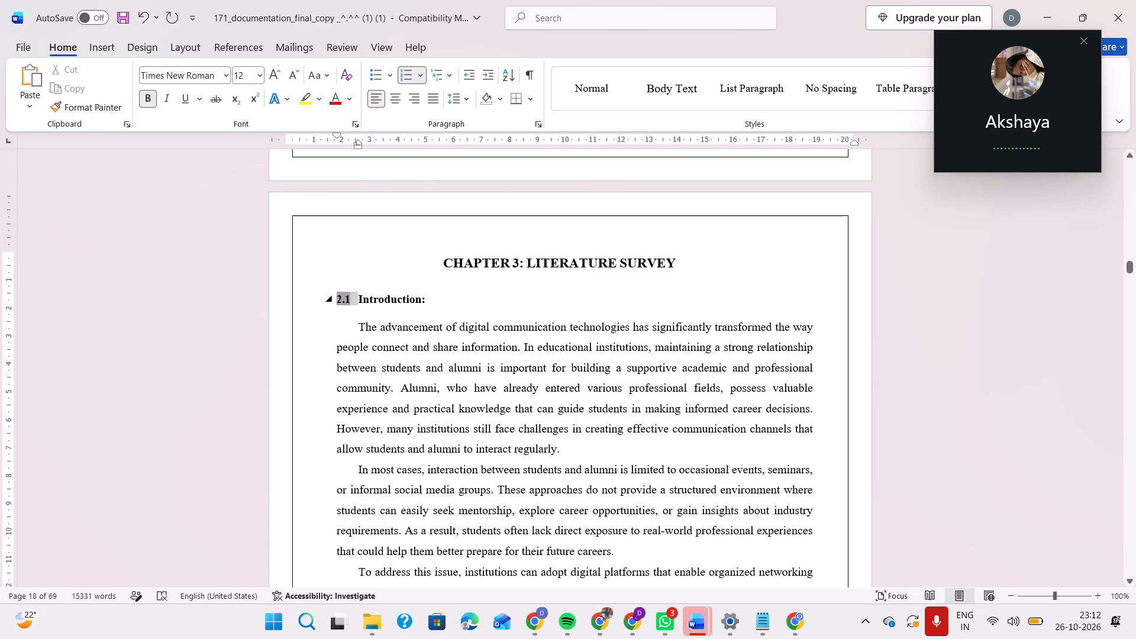
{"action": "left_click", "coordinate": [422, 78]}
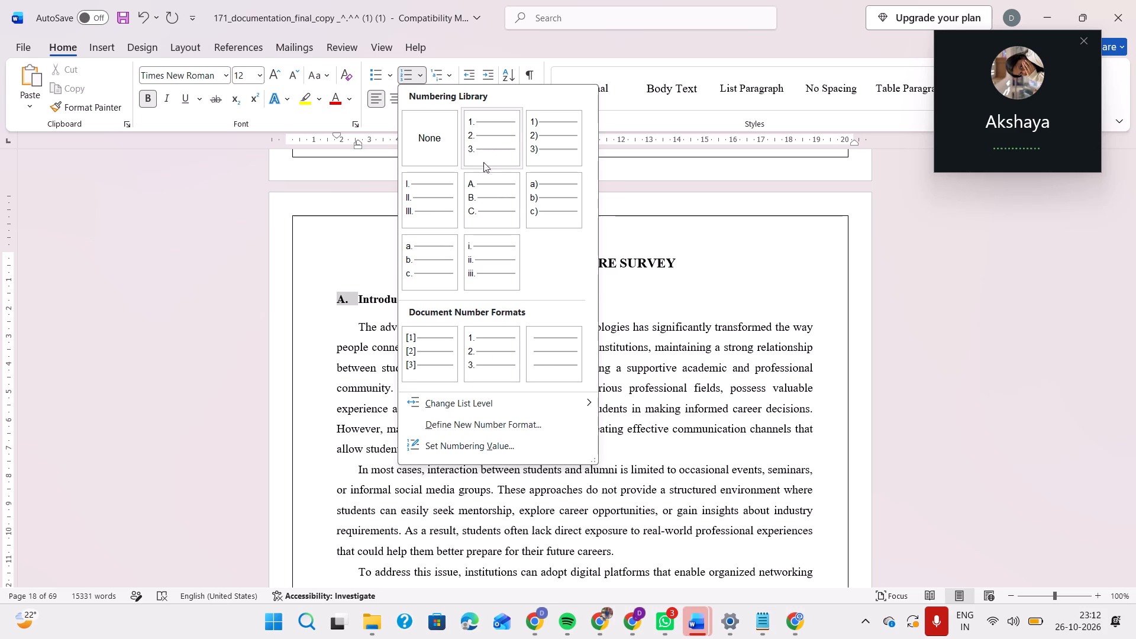
{"action": "left_click", "coordinate": [653, 285]}
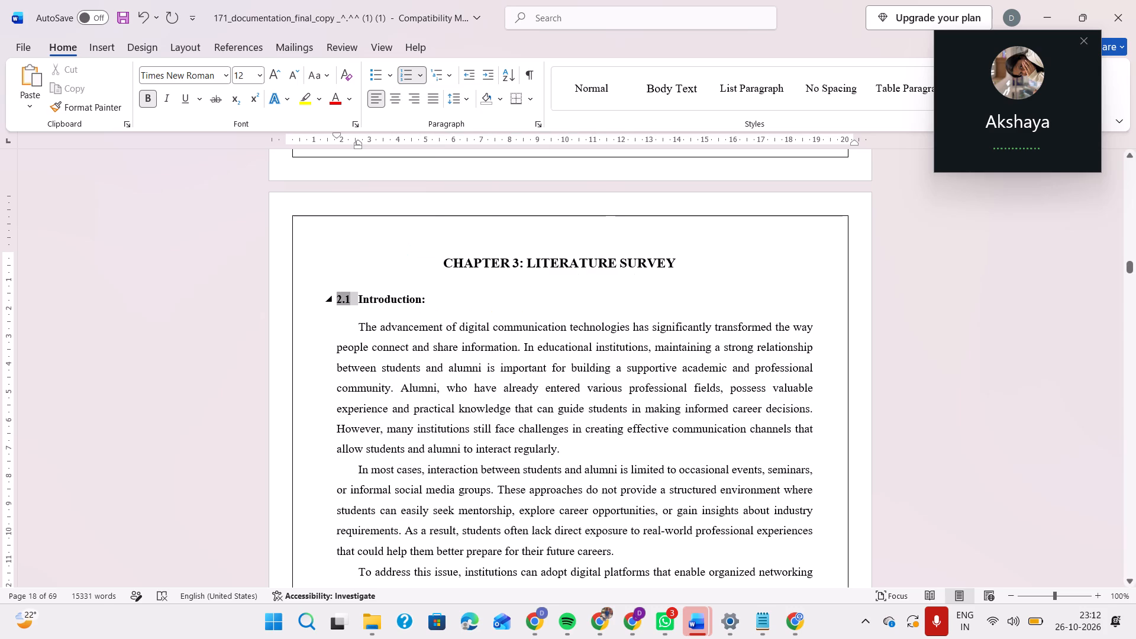
{"action": "key", "text": "3"}
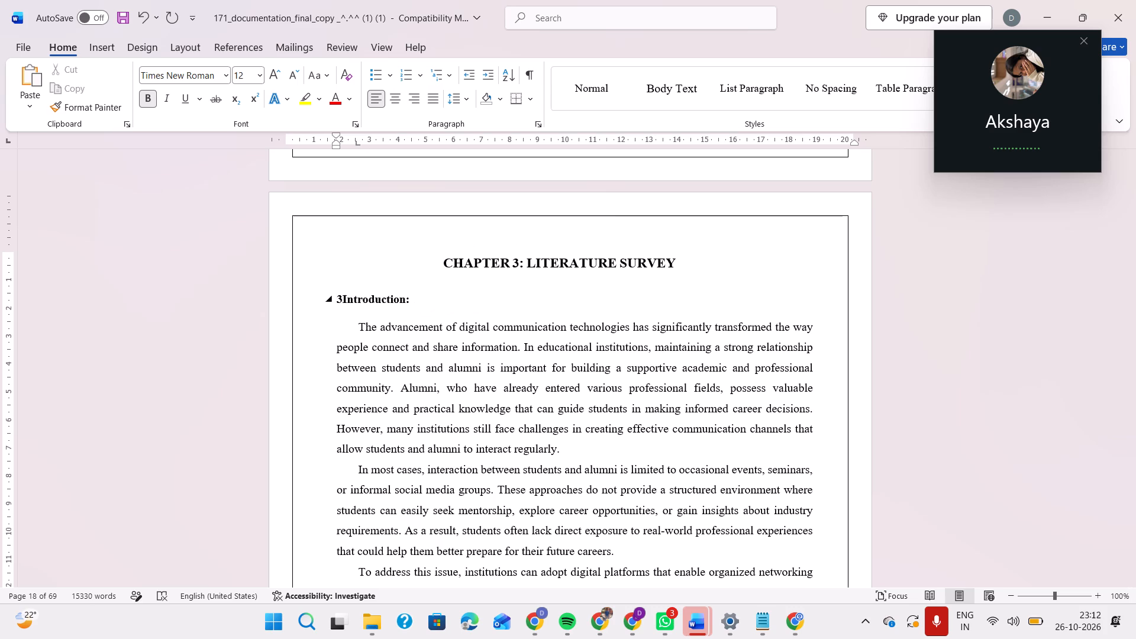
{"action": "type", "text": ".1"}
{"action": "key", "text": "space"}
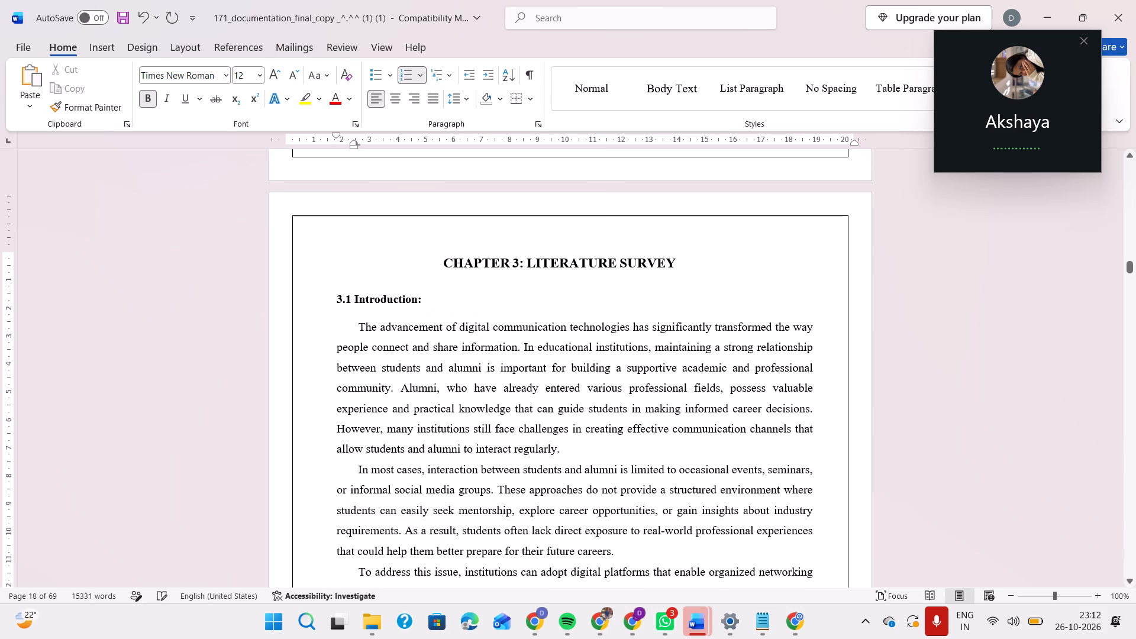
Renumber the Purpose of the Literature Survey heading as 3.1.1.
{"action": "scroll", "coordinate": [530, 404], "scroll_direction": "down", "scroll_amount": 2}
{"action": "scroll", "coordinate": [469, 384], "scroll_direction": "down", "scroll_amount": 3}
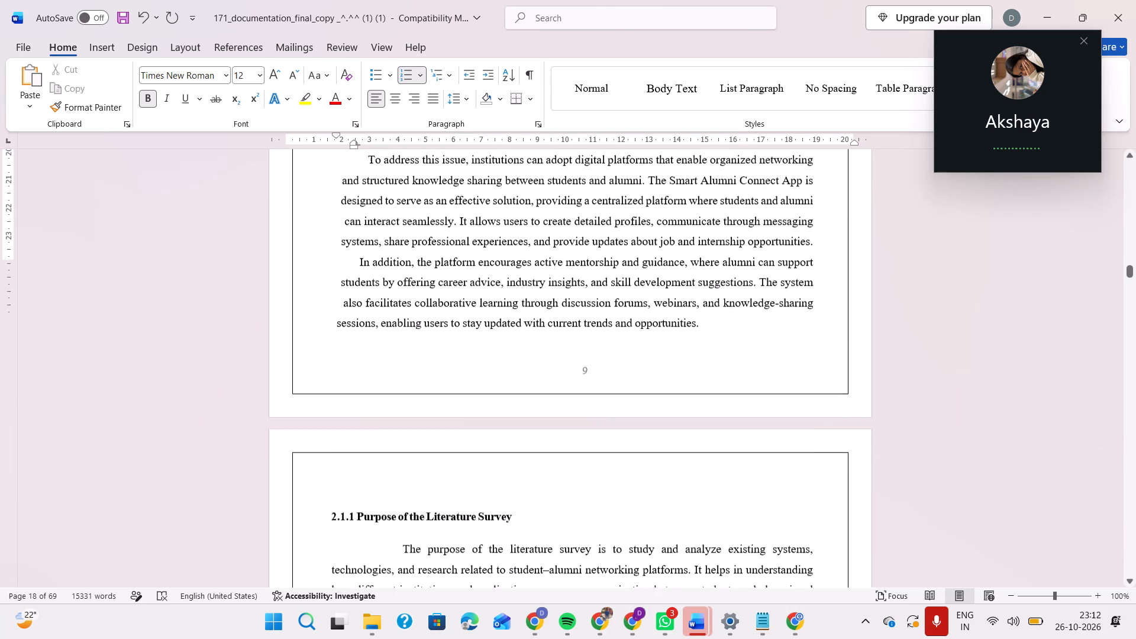
{"action": "scroll", "coordinate": [469, 384], "scroll_direction": "down", "scroll_amount": 1}
{"action": "left_click", "coordinate": [346, 372]}
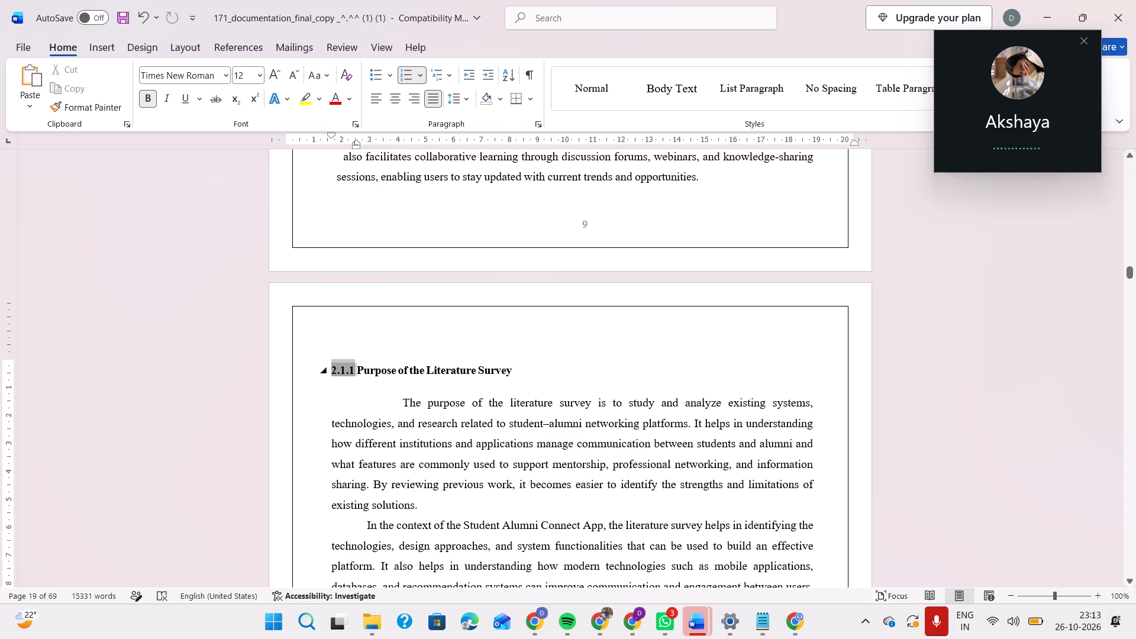
{"action": "type", "text": "3.1.1"}
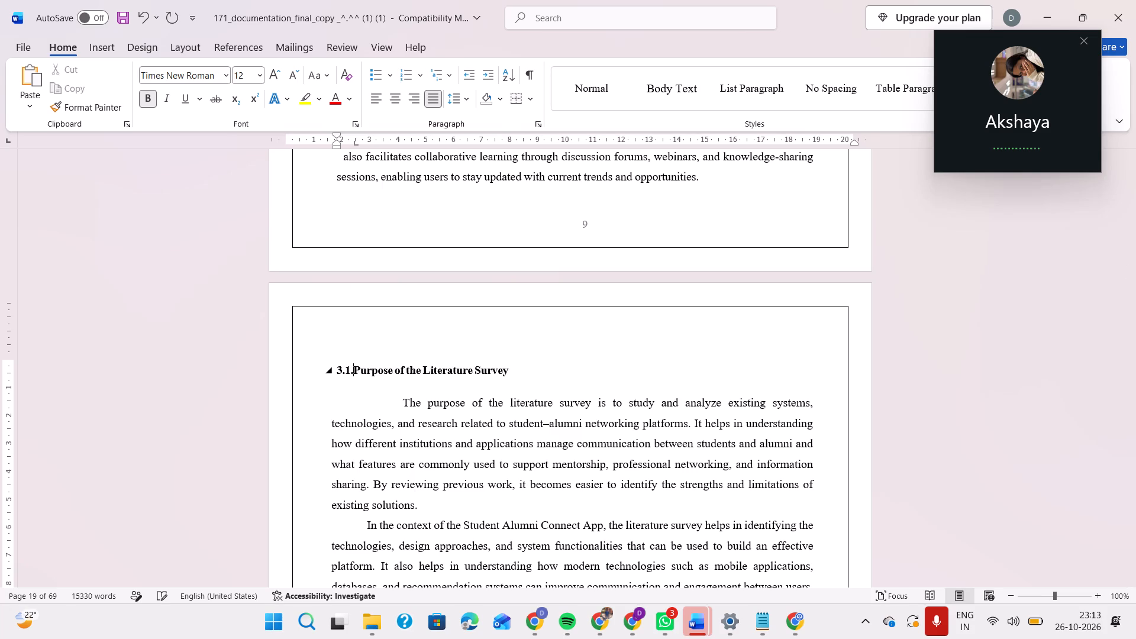
{"action": "key", "text": "space"}
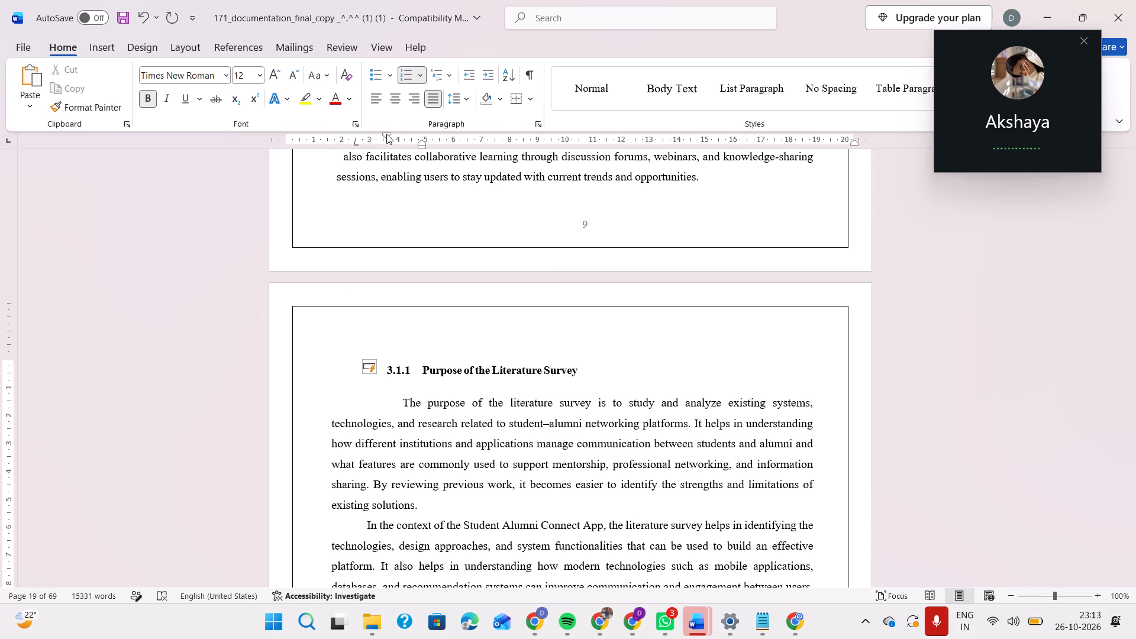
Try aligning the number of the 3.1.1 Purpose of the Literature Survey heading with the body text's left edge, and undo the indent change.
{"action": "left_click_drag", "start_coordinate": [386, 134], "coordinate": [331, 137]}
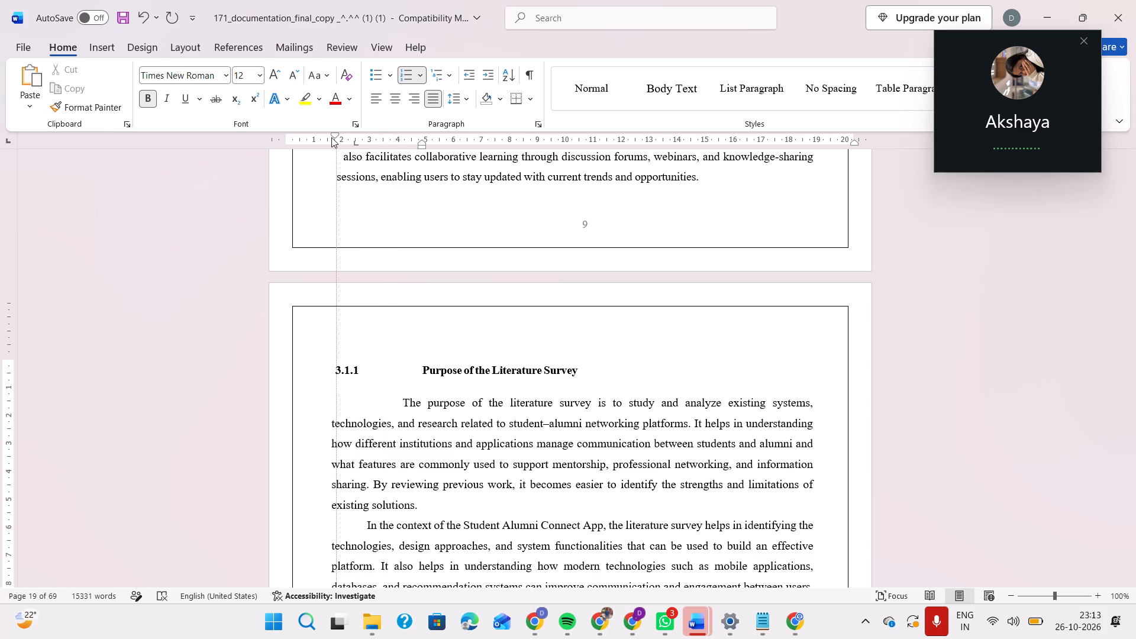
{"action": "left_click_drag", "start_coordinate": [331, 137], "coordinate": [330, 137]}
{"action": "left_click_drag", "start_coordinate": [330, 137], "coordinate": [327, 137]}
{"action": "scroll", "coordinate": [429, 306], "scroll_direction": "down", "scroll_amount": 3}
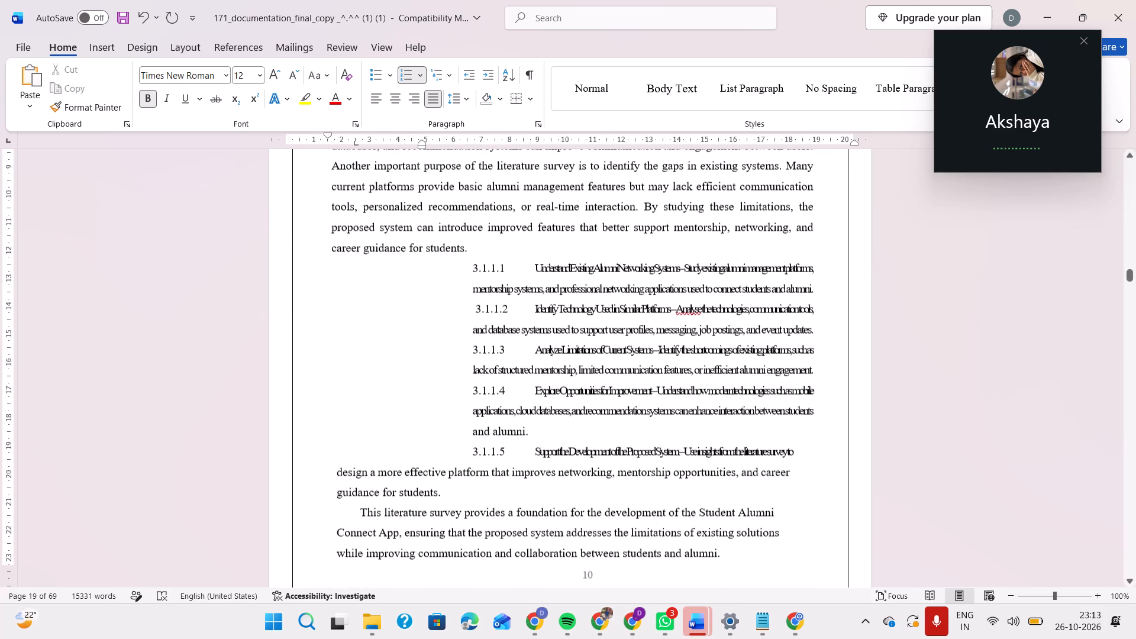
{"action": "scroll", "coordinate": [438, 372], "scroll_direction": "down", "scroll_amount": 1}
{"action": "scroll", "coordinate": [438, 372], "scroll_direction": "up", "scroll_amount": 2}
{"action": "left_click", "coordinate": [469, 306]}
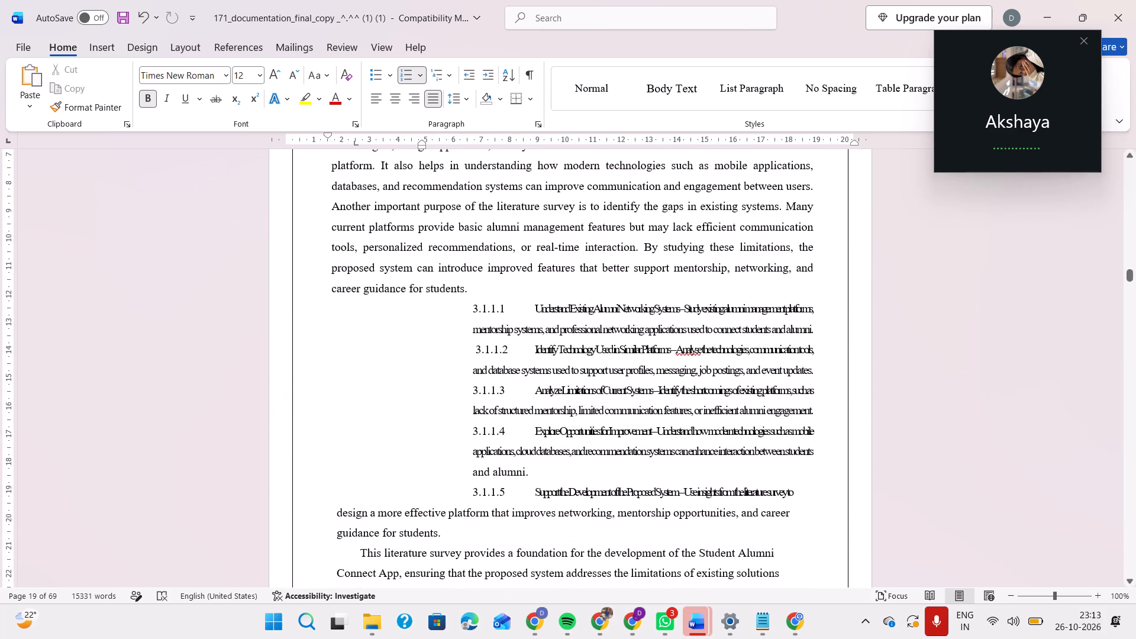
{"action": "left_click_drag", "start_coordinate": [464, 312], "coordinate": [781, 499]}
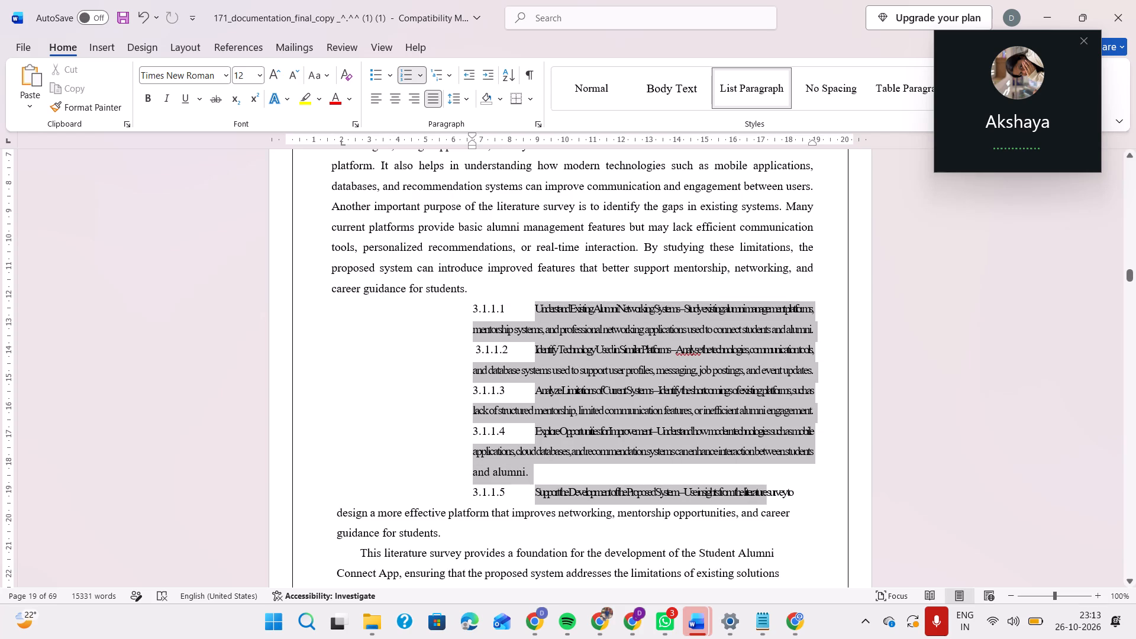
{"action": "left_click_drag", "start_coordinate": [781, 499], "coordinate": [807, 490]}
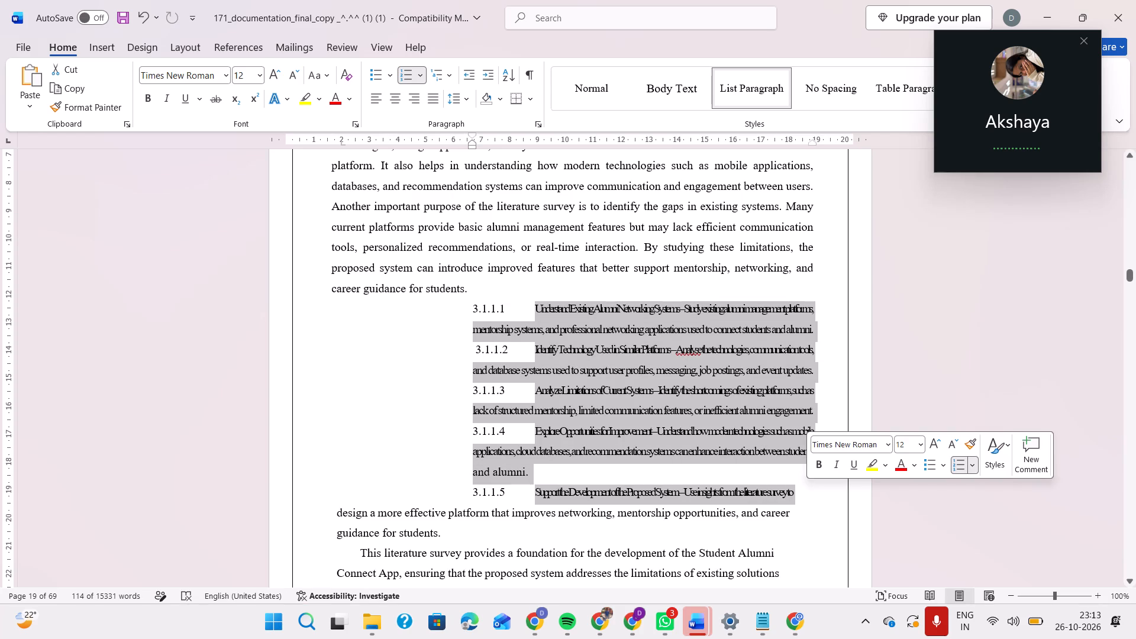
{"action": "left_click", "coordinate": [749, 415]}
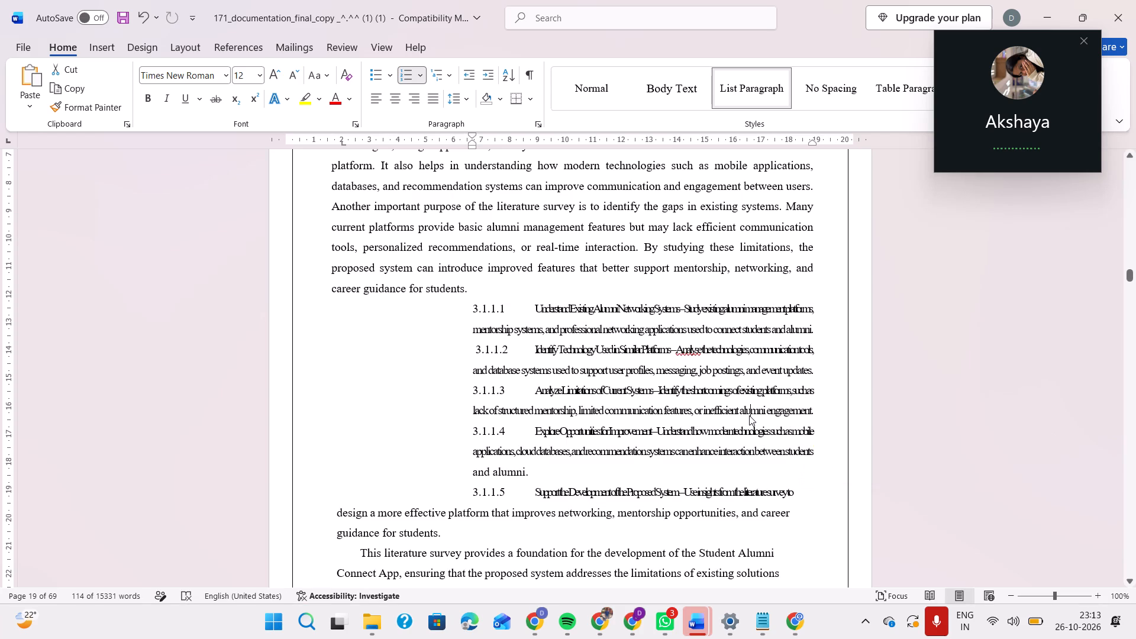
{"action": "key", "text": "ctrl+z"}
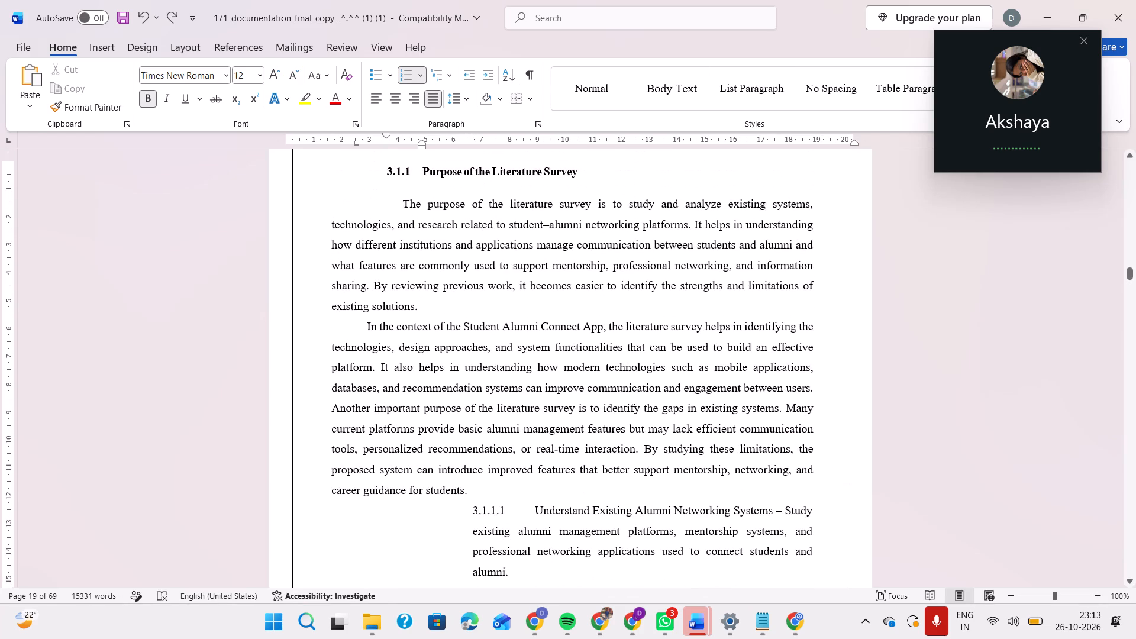
Set the first-line indent of the 3.1.1 Purpose of the Literature Survey heading to about the 1.5 ruler mark, near the body text's left edge.
{"action": "scroll", "coordinate": [669, 443], "scroll_direction": "down", "scroll_amount": 1}
{"action": "scroll", "coordinate": [669, 443], "scroll_direction": "up", "scroll_amount": 1}
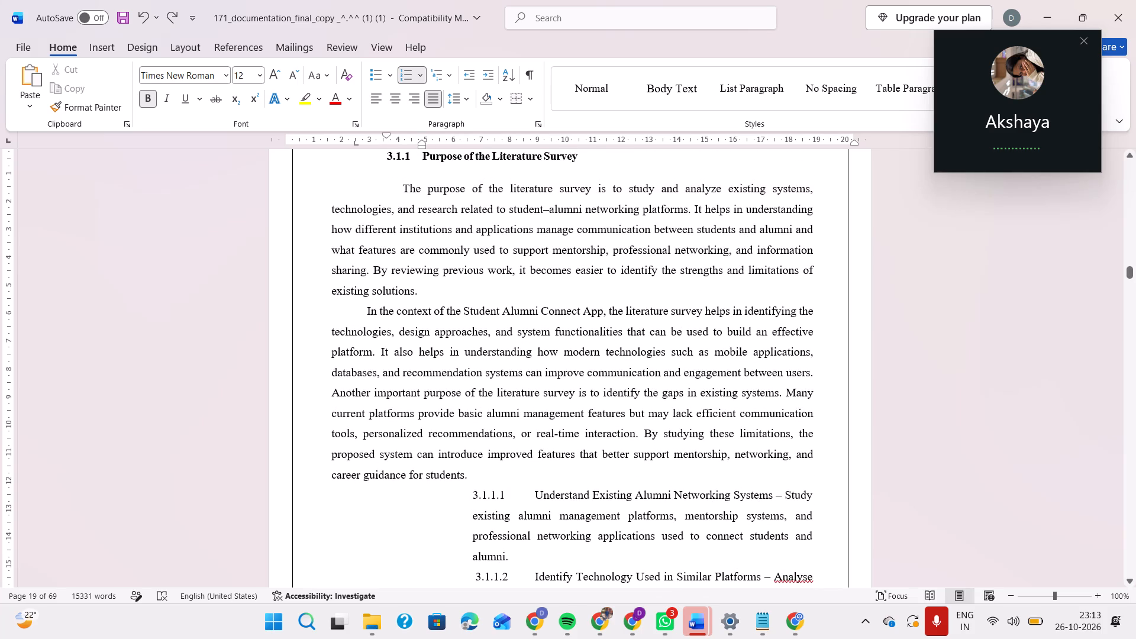
{"action": "left_click_drag", "start_coordinate": [385, 134], "coordinate": [379, 134]}
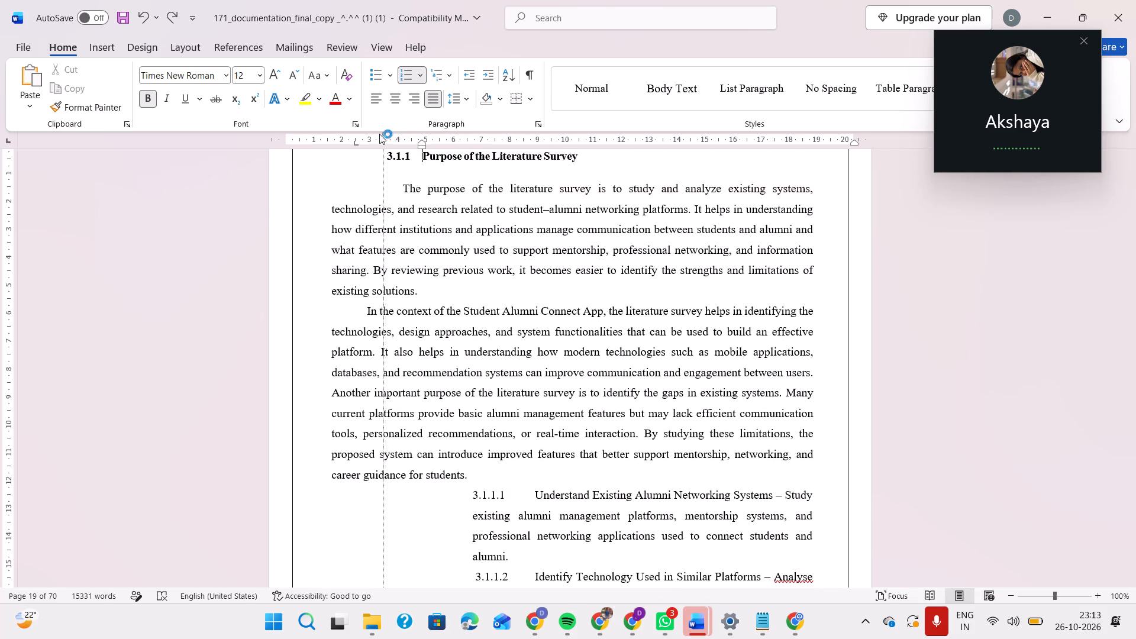
{"action": "left_click_drag", "start_coordinate": [379, 134], "coordinate": [329, 132]}
Set the left indent of list items 3.1.1.1 to 3.1.1.4 to about the 1.5 ruler mark, in line with the 3.1.1 heading.
{"action": "scroll", "coordinate": [490, 453], "scroll_direction": "down", "scroll_amount": 1}
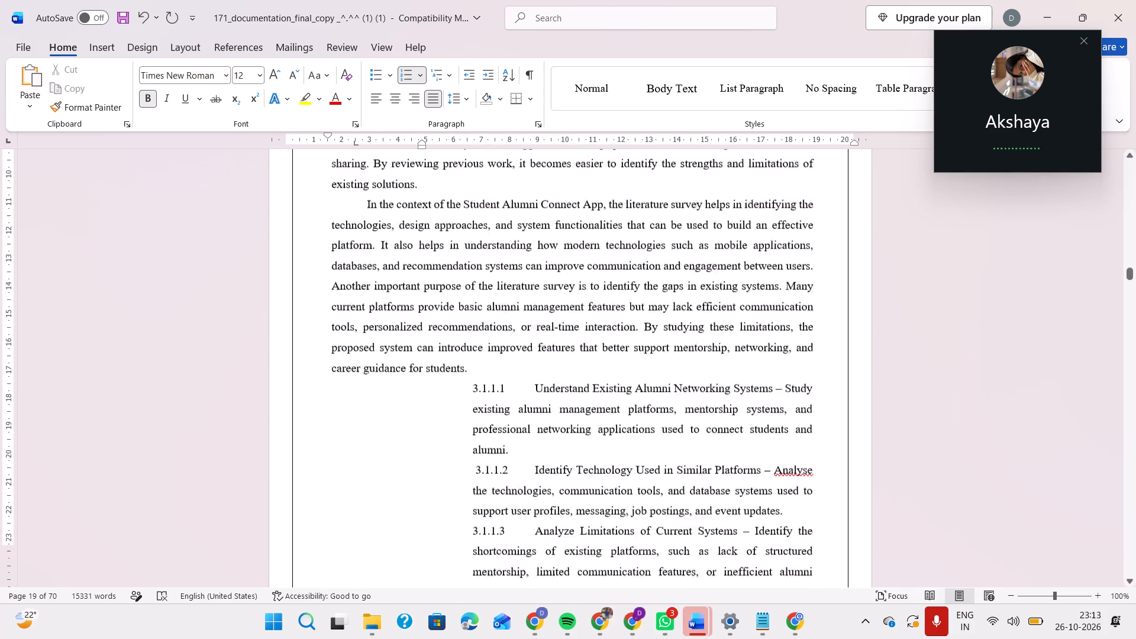
{"action": "scroll", "coordinate": [490, 453], "scroll_direction": "down", "scroll_amount": 1}
{"action": "scroll", "coordinate": [475, 356], "scroll_direction": "up", "scroll_amount": 1}
{"action": "left_click", "coordinate": [461, 322]}
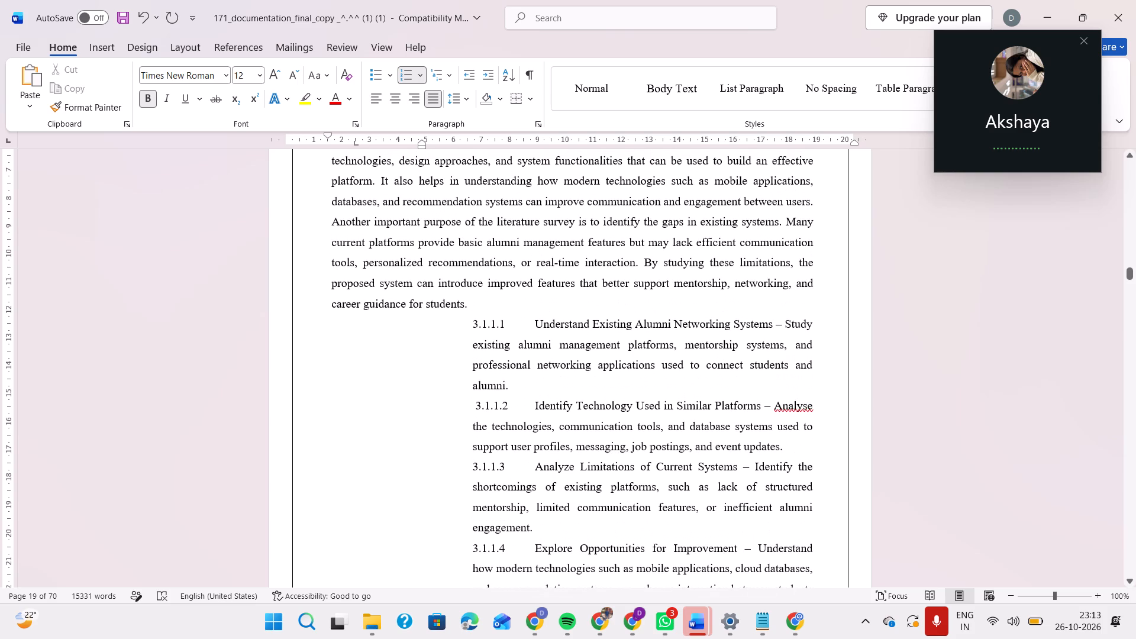
{"action": "left_click_drag", "start_coordinate": [464, 322], "coordinate": [807, 569]}
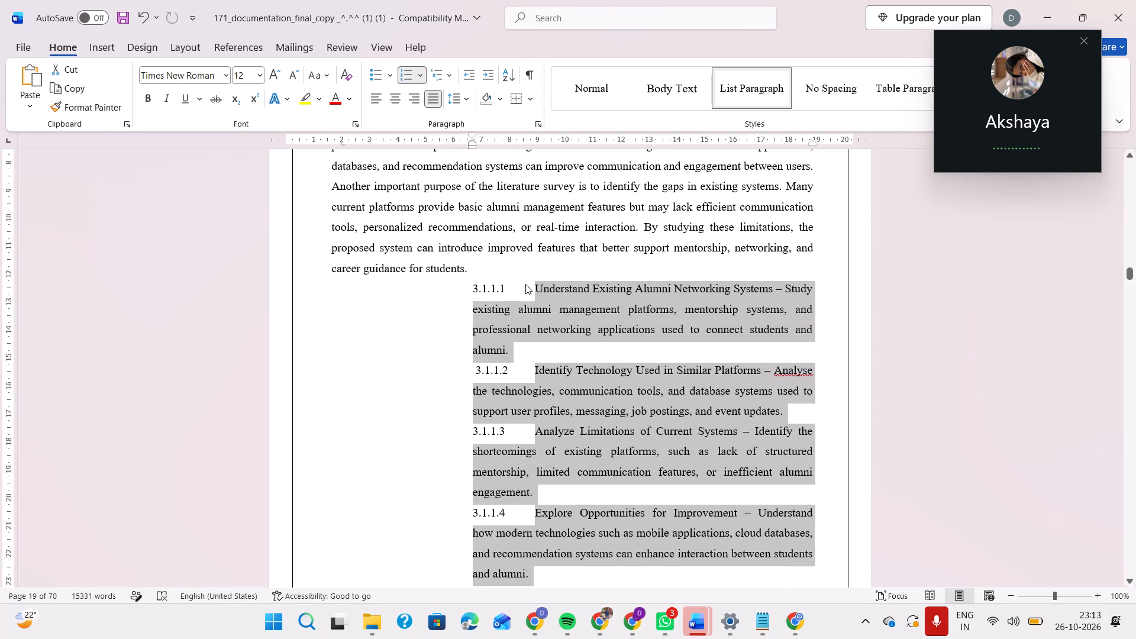
{"action": "left_click_drag", "start_coordinate": [472, 145], "coordinate": [369, 153]}
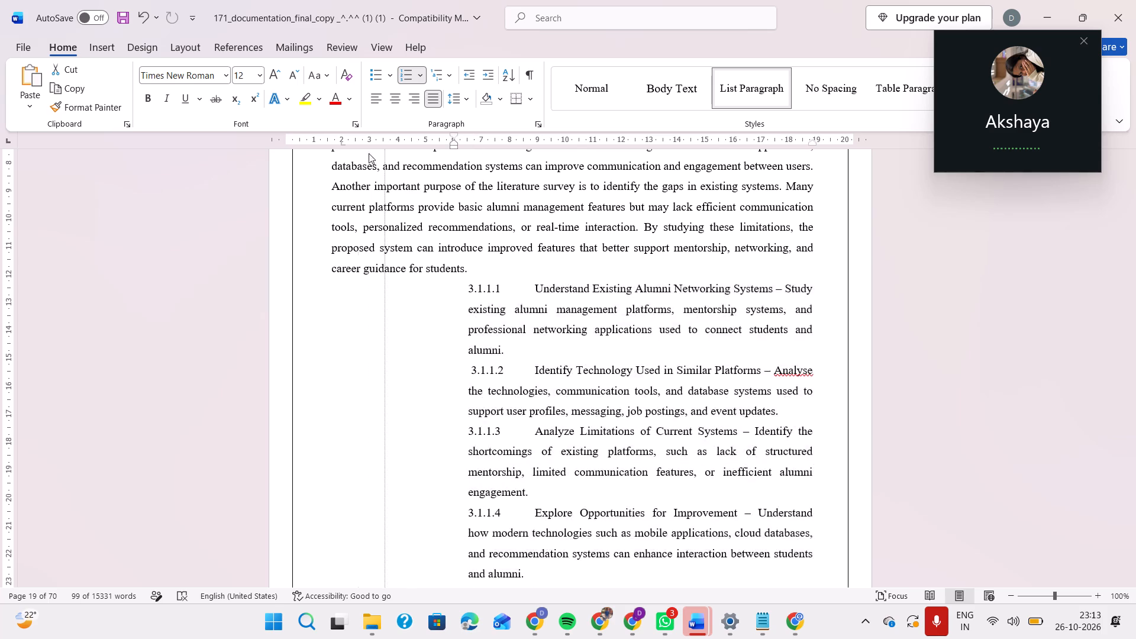
{"action": "left_click_drag", "start_coordinate": [369, 153], "coordinate": [335, 142]}
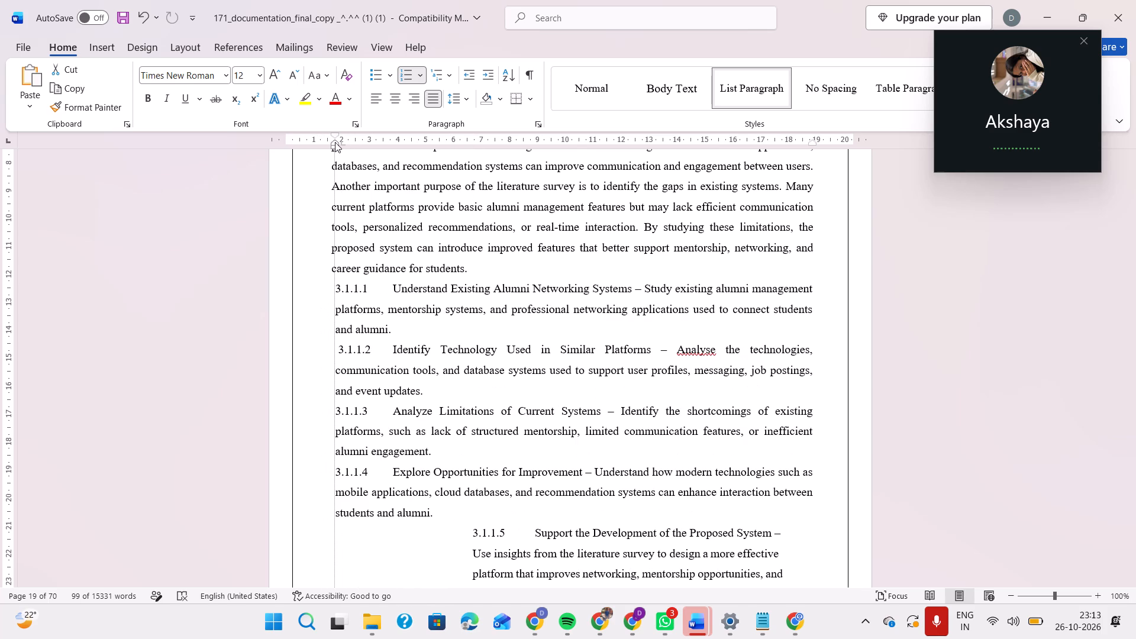
{"action": "left_click_drag", "start_coordinate": [335, 142], "coordinate": [327, 141]}
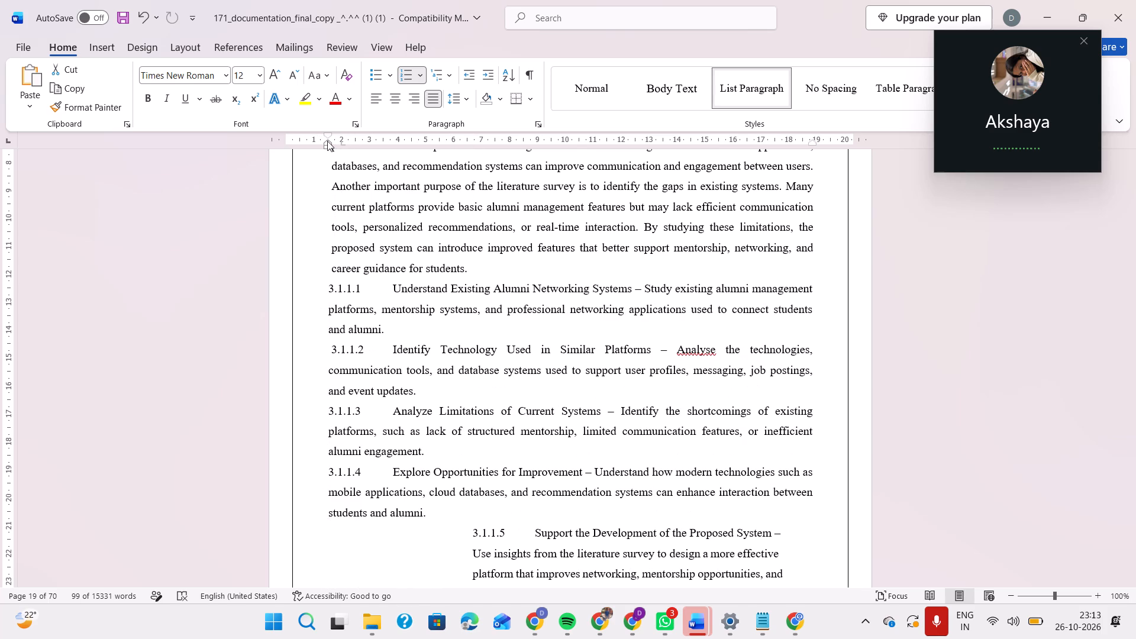
Shift item 3.1.1.5 and the closing literature survey paragraph left, lining them up with items 3.1.1.1 to 3.1.1.4.
{"action": "scroll", "coordinate": [408, 396], "scroll_direction": "down", "scroll_amount": 1}
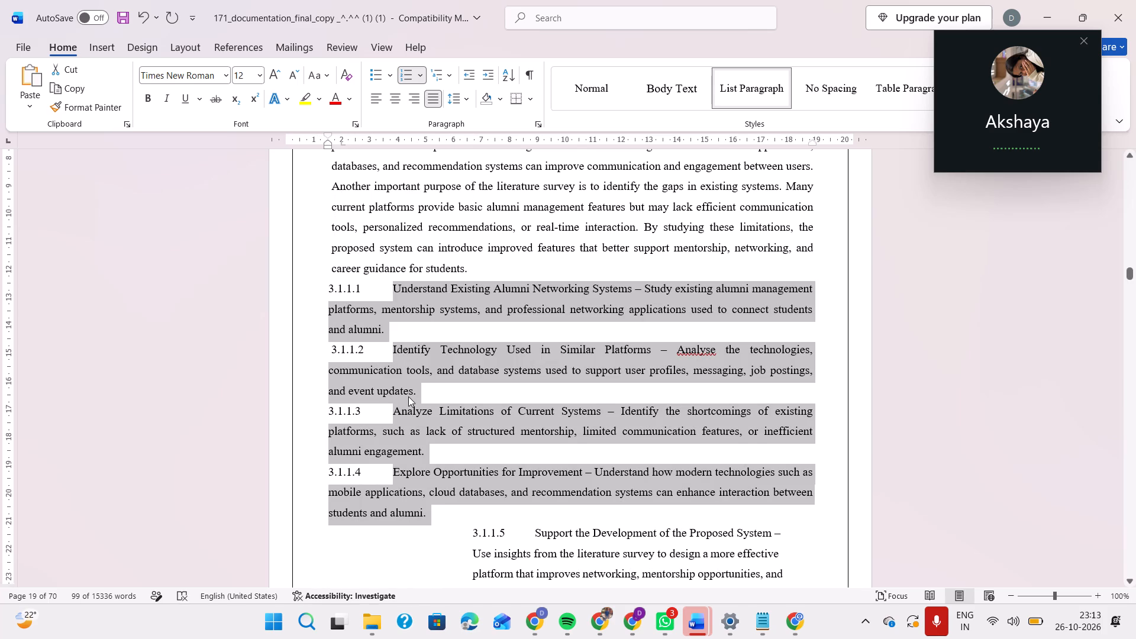
{"action": "scroll", "coordinate": [408, 396], "scroll_direction": "down", "scroll_amount": 2}
{"action": "left_click", "coordinate": [463, 269]}
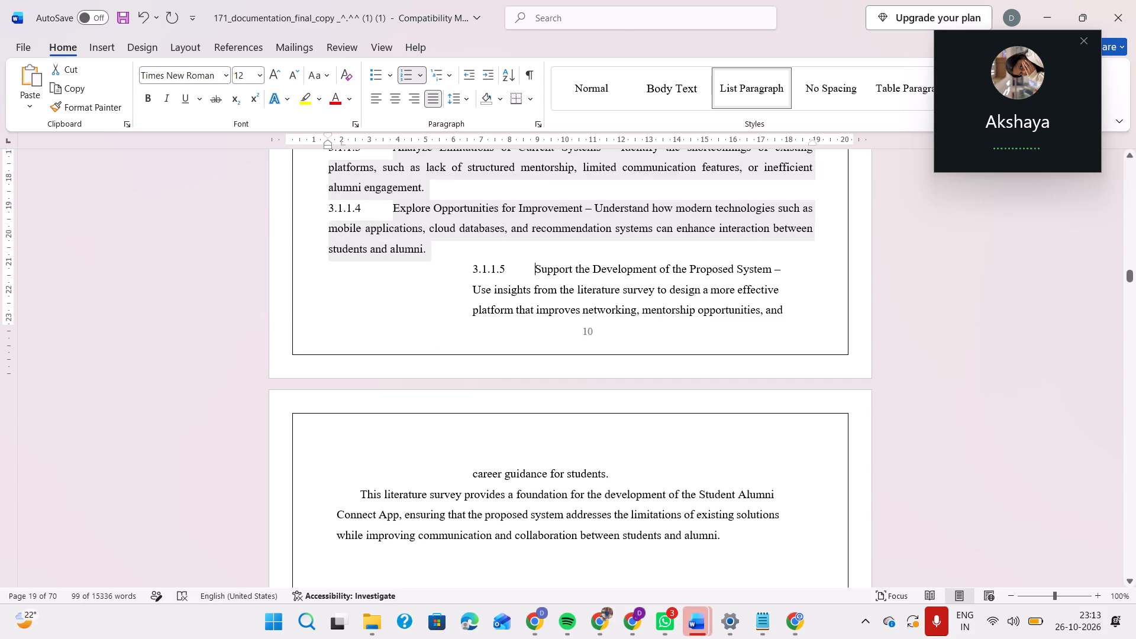
{"action": "left_click_drag", "start_coordinate": [461, 262], "coordinate": [740, 532]}
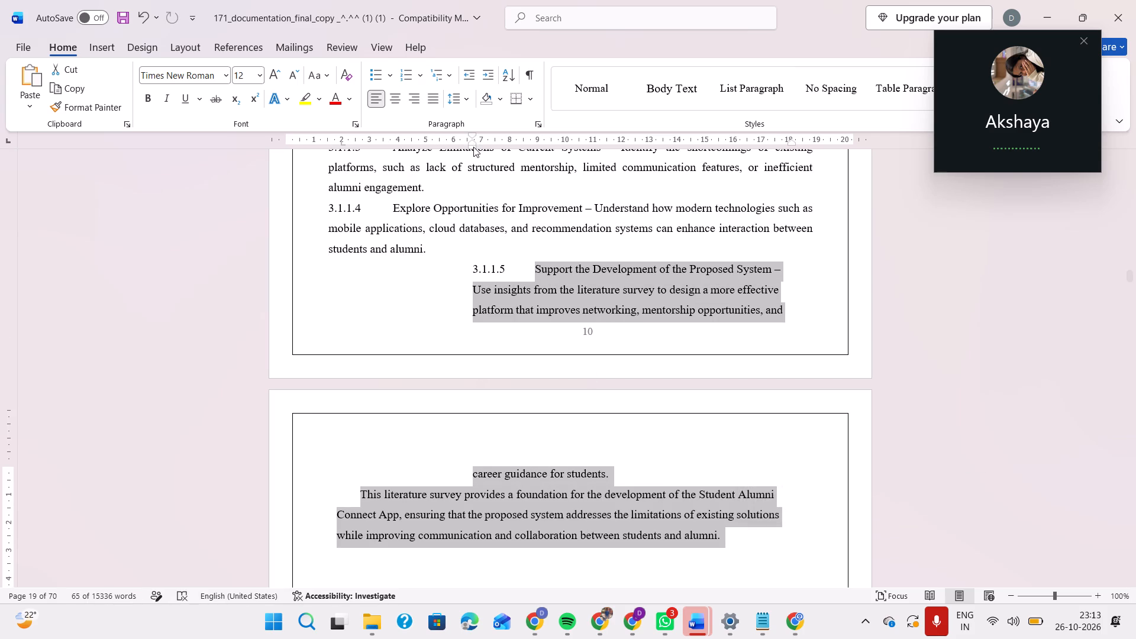
{"action": "left_click_drag", "start_coordinate": [473, 147], "coordinate": [299, 135]}
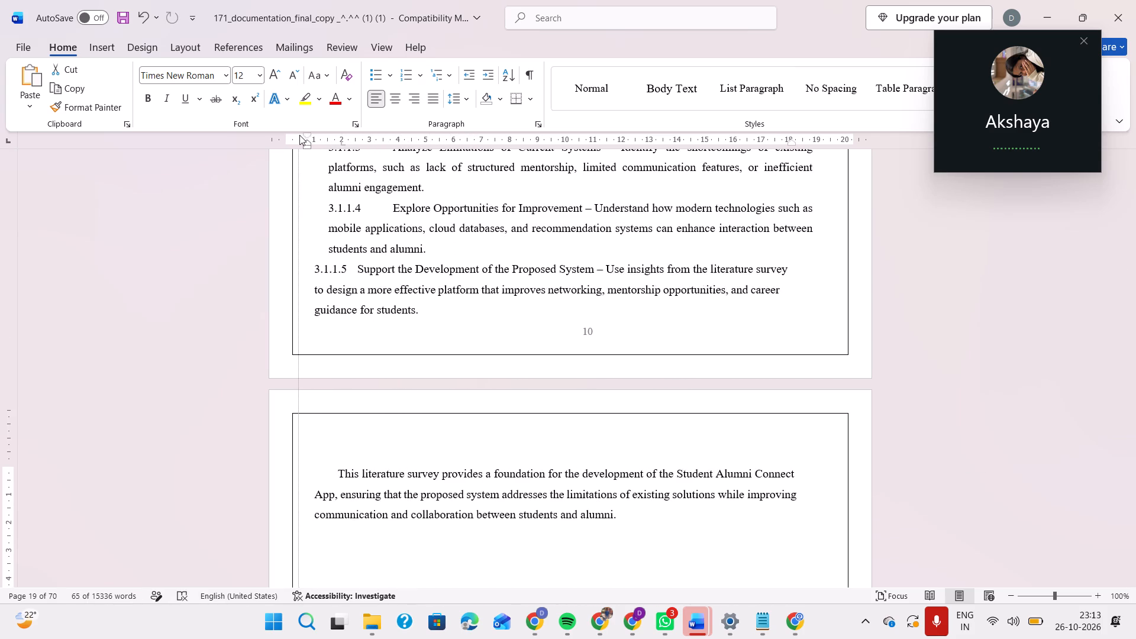
{"action": "left_click_drag", "start_coordinate": [299, 135], "coordinate": [328, 141]}
{"action": "left_click", "coordinate": [604, 328]}
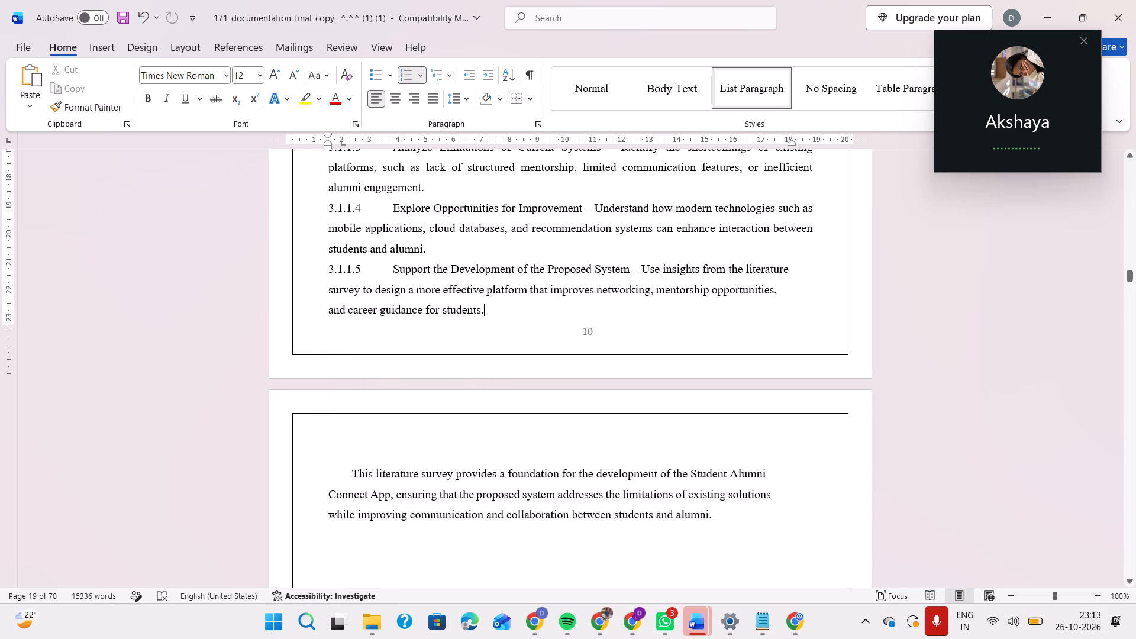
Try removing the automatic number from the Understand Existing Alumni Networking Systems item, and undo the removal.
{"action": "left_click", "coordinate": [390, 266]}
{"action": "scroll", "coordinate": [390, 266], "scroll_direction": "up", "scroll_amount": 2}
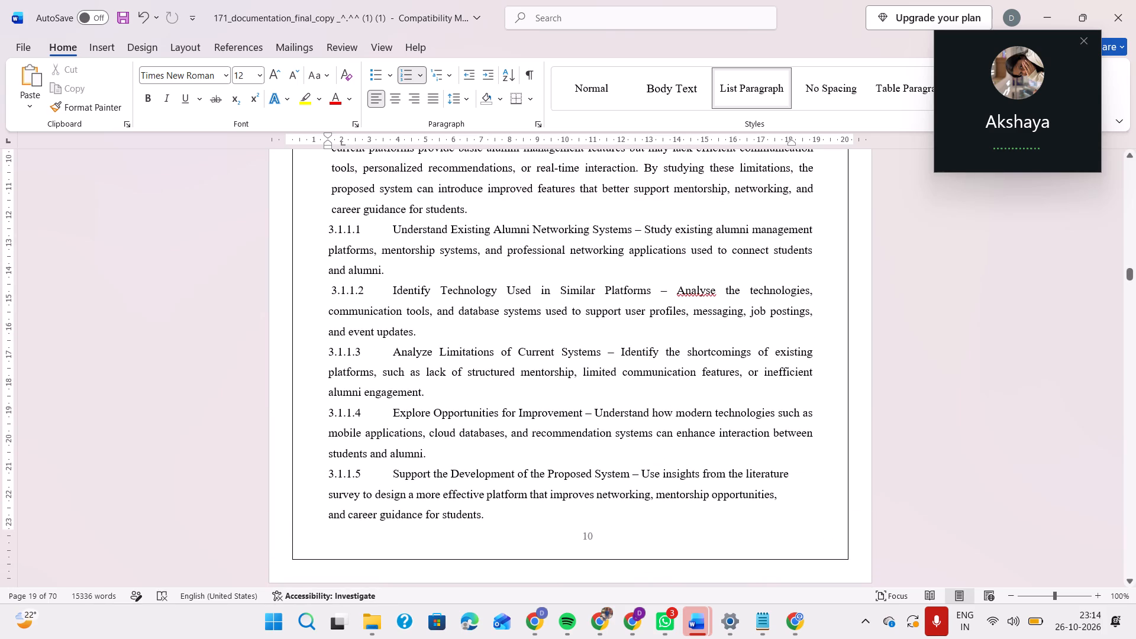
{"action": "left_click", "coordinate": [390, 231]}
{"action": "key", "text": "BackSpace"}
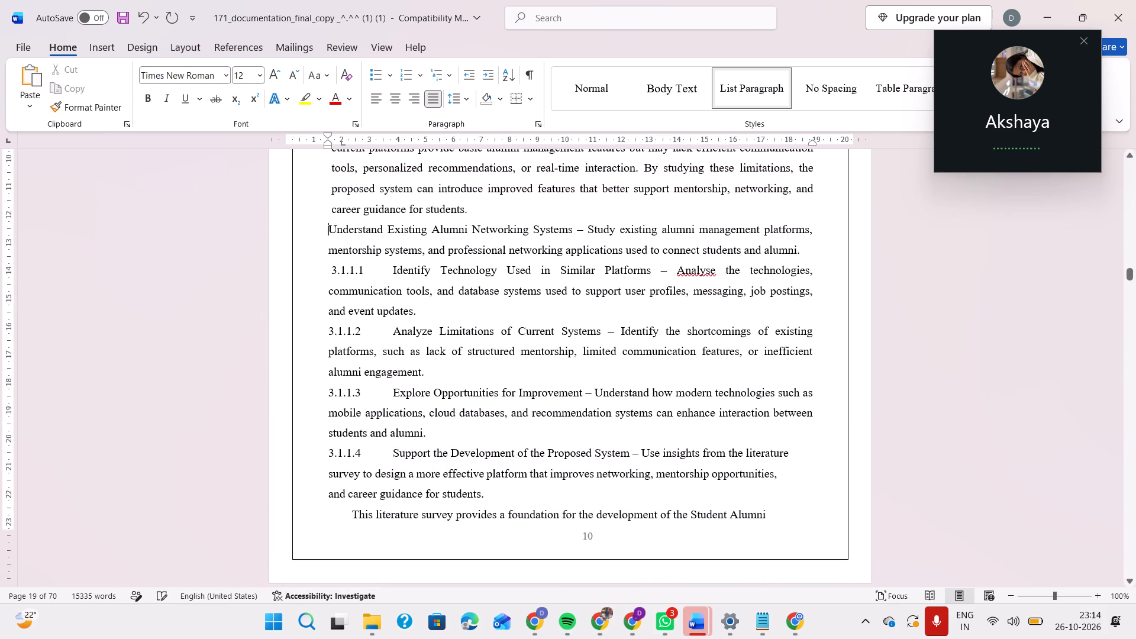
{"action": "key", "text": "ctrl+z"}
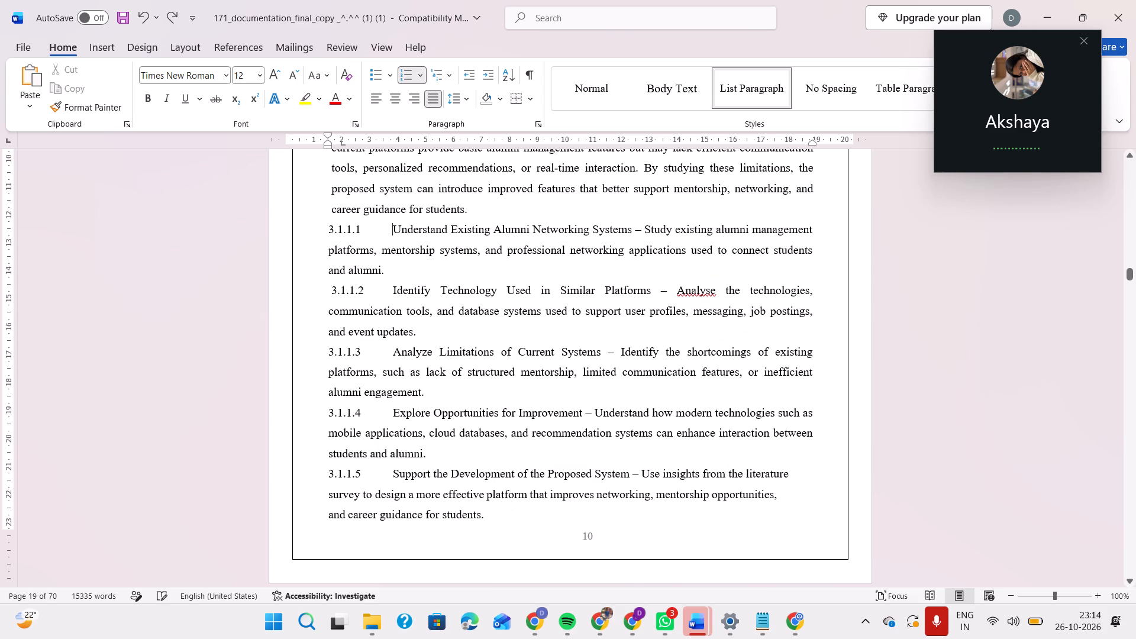
Review the heading numbering, indents and page layout of Chapter 3 from its title through the 3.2 Previous Studies section.
{"action": "scroll", "coordinate": [448, 360], "scroll_direction": "up", "scroll_amount": 2}
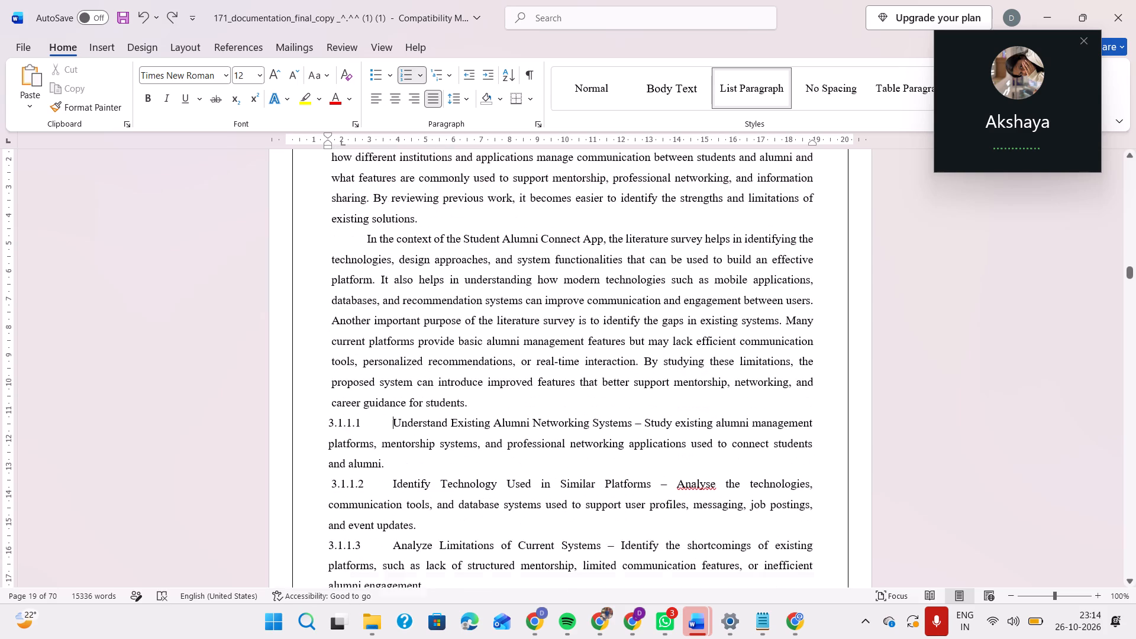
{"action": "scroll", "coordinate": [448, 360], "scroll_direction": "down", "scroll_amount": 1}
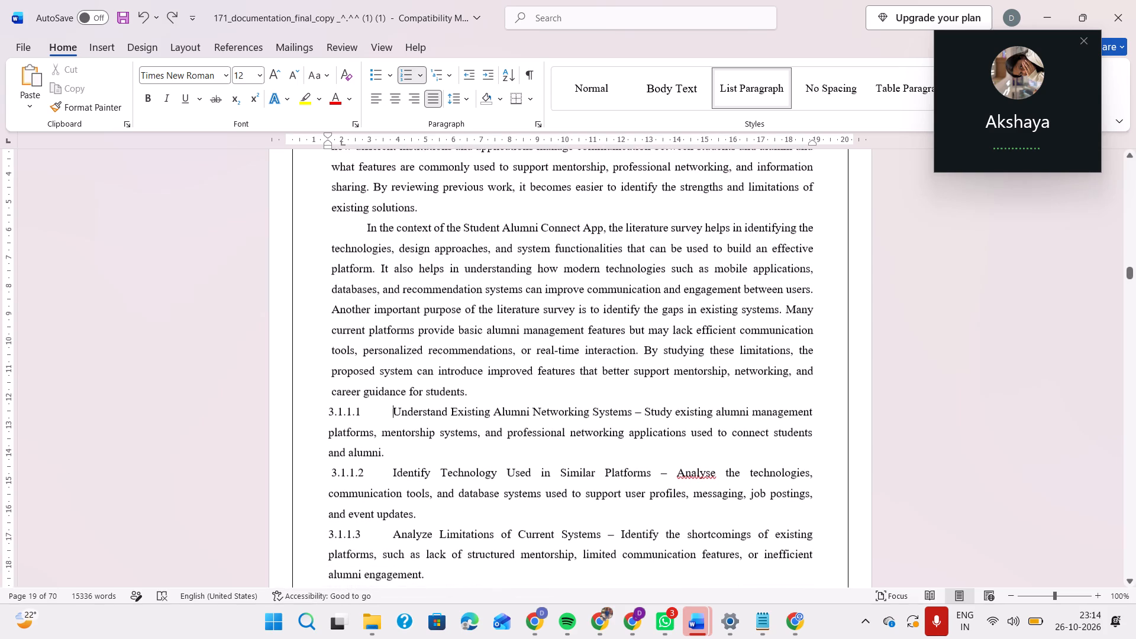
{"action": "scroll", "coordinate": [448, 360], "scroll_direction": "up", "scroll_amount": 1}
{"action": "scroll", "coordinate": [448, 360], "scroll_direction": "down", "scroll_amount": 3}
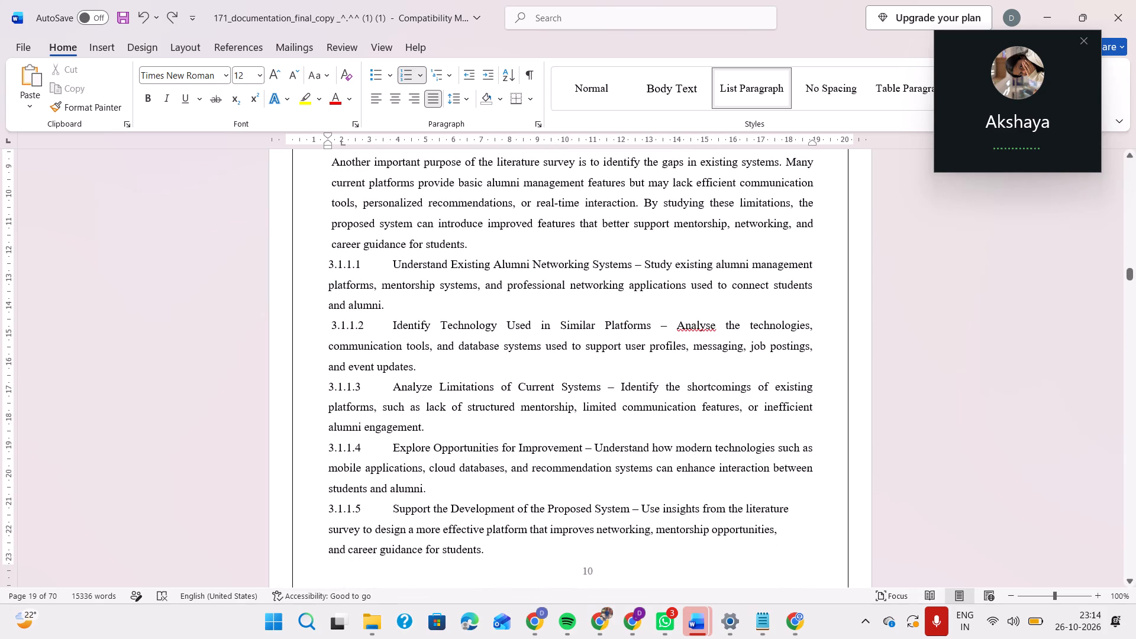
{"action": "scroll", "coordinate": [448, 360], "scroll_direction": "down", "scroll_amount": 1}
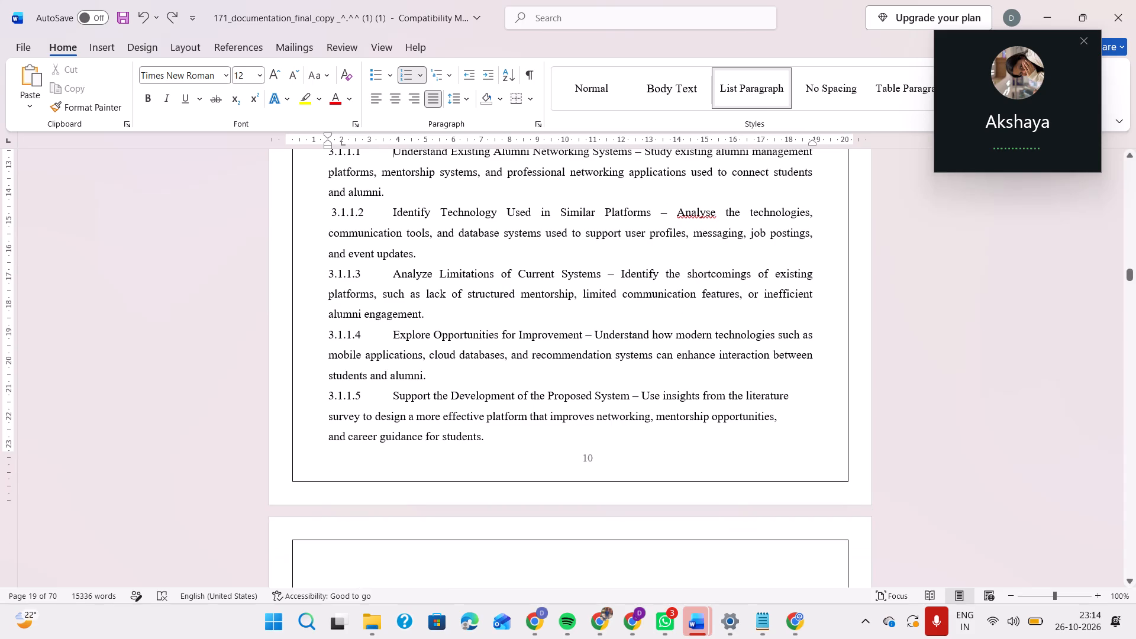
{"action": "scroll", "coordinate": [448, 360], "scroll_direction": "down", "scroll_amount": 6}
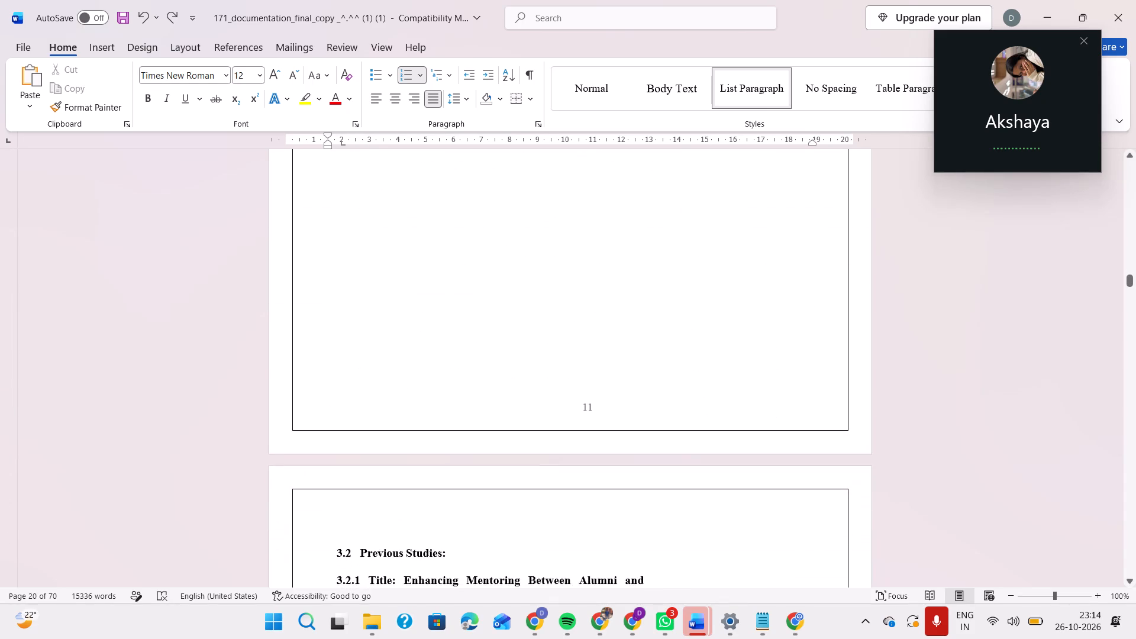
{"action": "scroll", "coordinate": [462, 346], "scroll_direction": "down", "scroll_amount": 1}
{"action": "scroll", "coordinate": [453, 386], "scroll_direction": "up", "scroll_amount": 1}
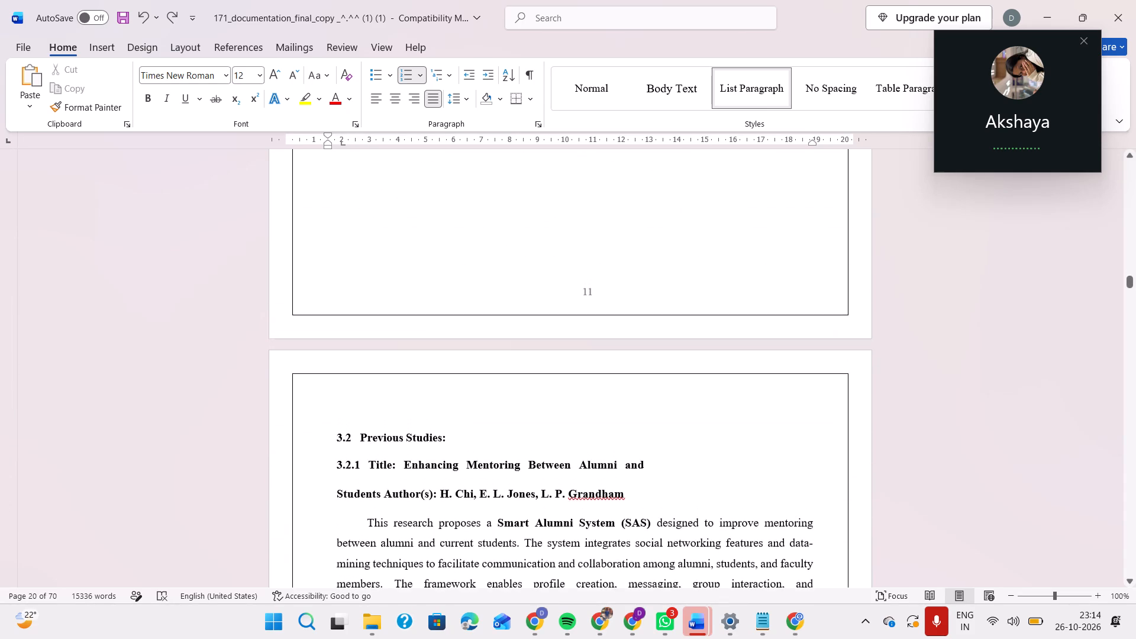
{"action": "scroll", "coordinate": [453, 386], "scroll_direction": "down", "scroll_amount": 4}
{"action": "scroll", "coordinate": [511, 367], "scroll_direction": "down", "scroll_amount": 1}
{"action": "scroll", "coordinate": [511, 367], "scroll_direction": "up", "scroll_amount": 2}
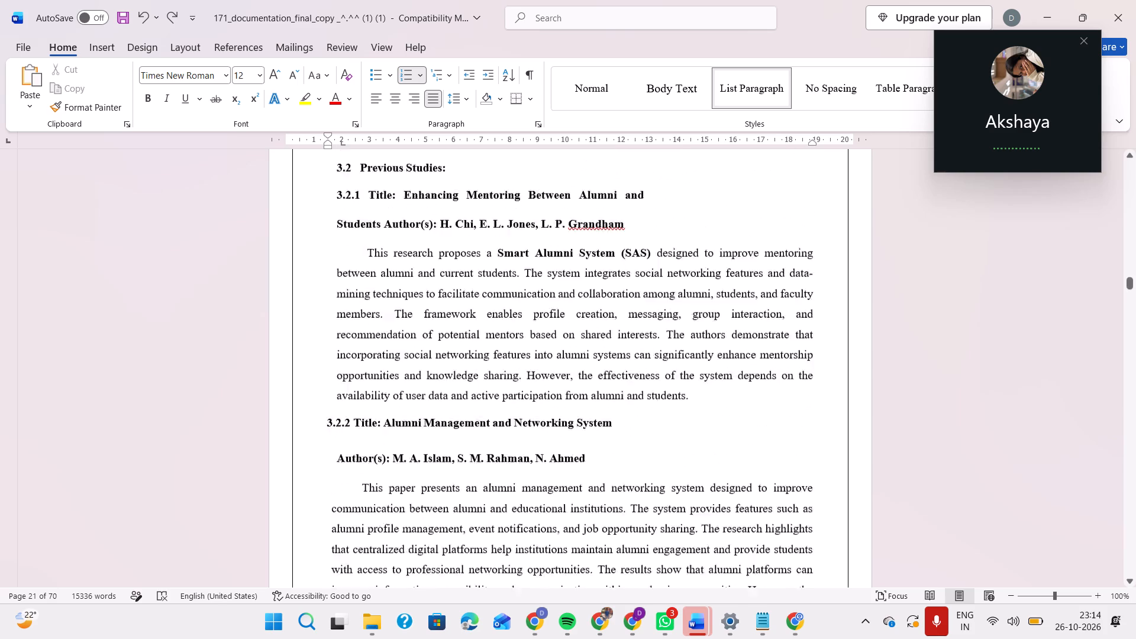
{"action": "scroll", "coordinate": [511, 367], "scroll_direction": "up", "scroll_amount": 3}
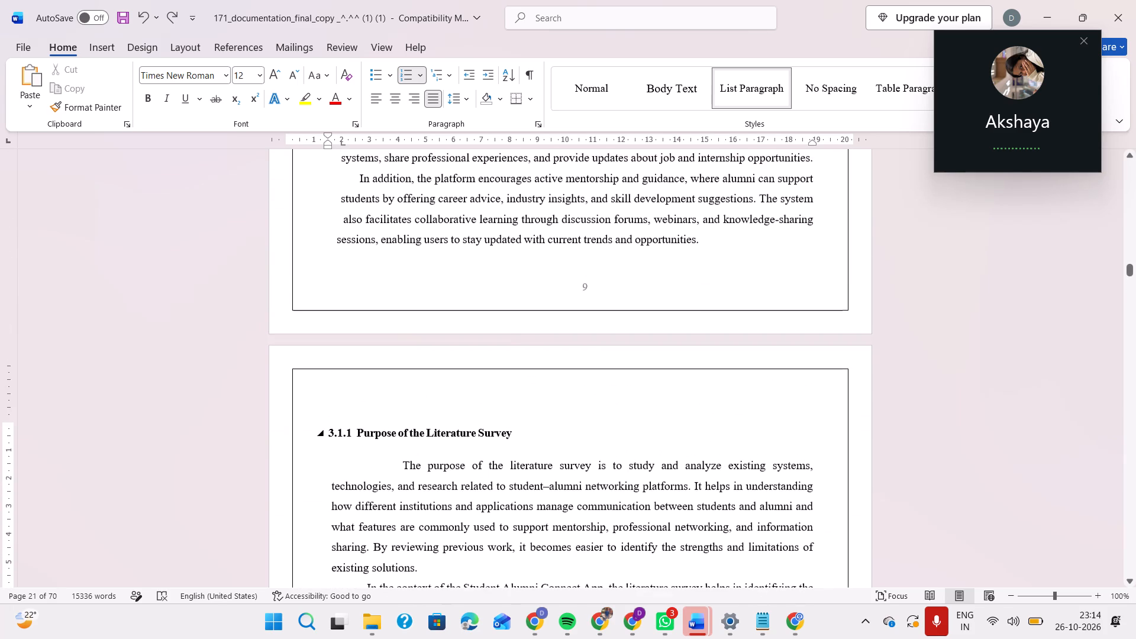
{"action": "scroll", "coordinate": [529, 430], "scroll_direction": "up", "scroll_amount": 3}
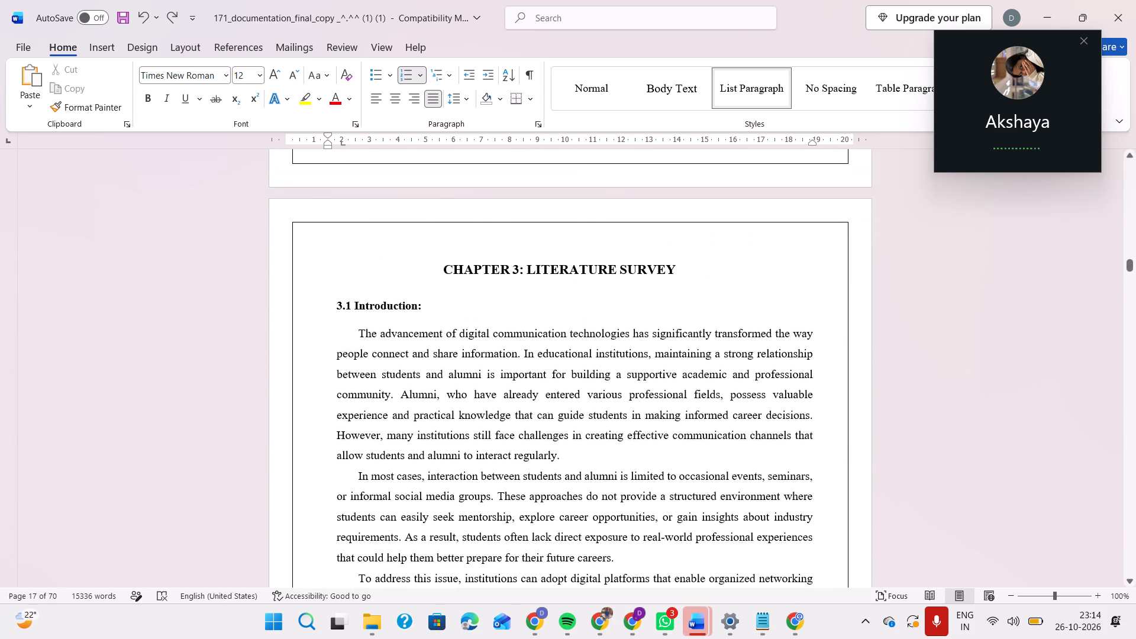
{"action": "scroll", "coordinate": [529, 430], "scroll_direction": "down", "scroll_amount": 5}
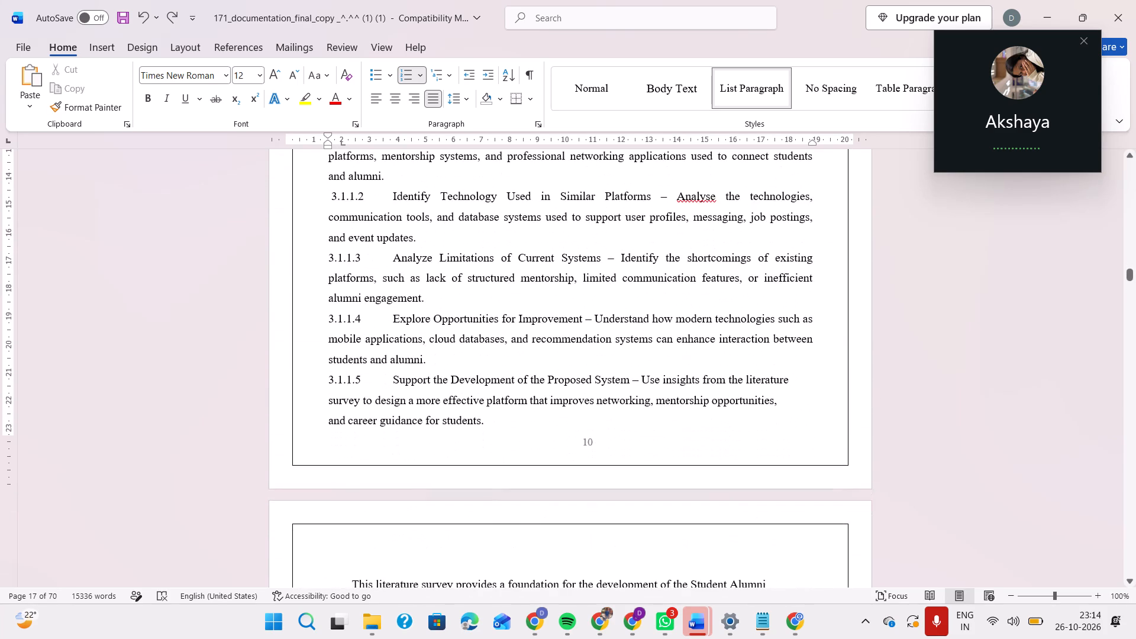
Remove the page break after the closing literature survey paragraph, bringing the Previous Studies section up onto the same page.
{"action": "scroll", "coordinate": [495, 372], "scroll_direction": "up", "scroll_amount": 1}
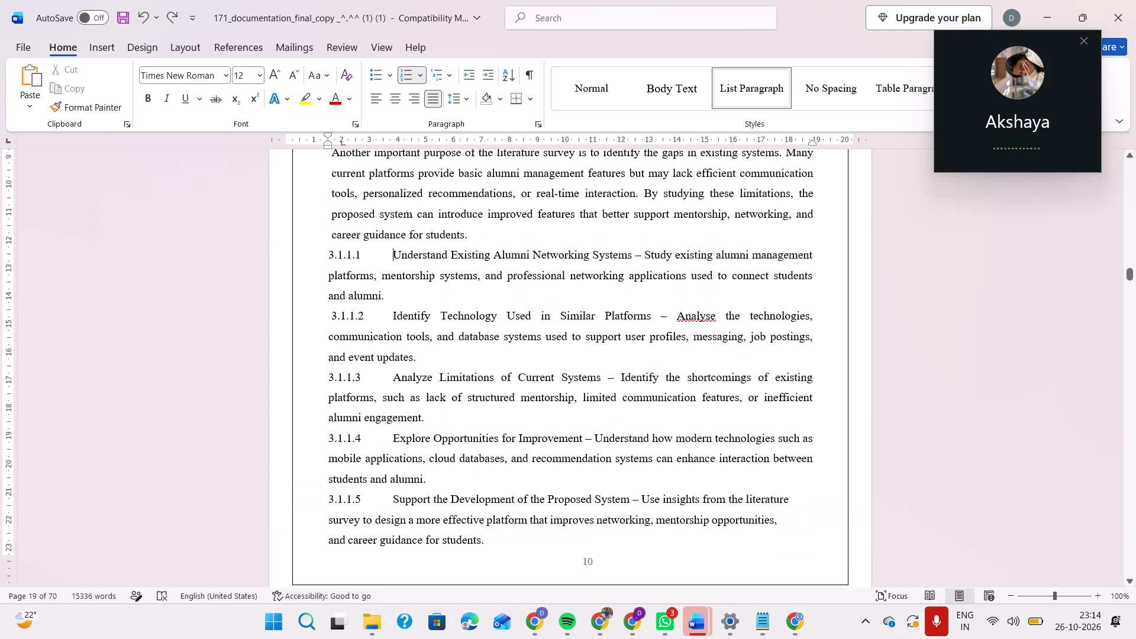
{"action": "scroll", "coordinate": [423, 324], "scroll_direction": "down", "scroll_amount": 4}
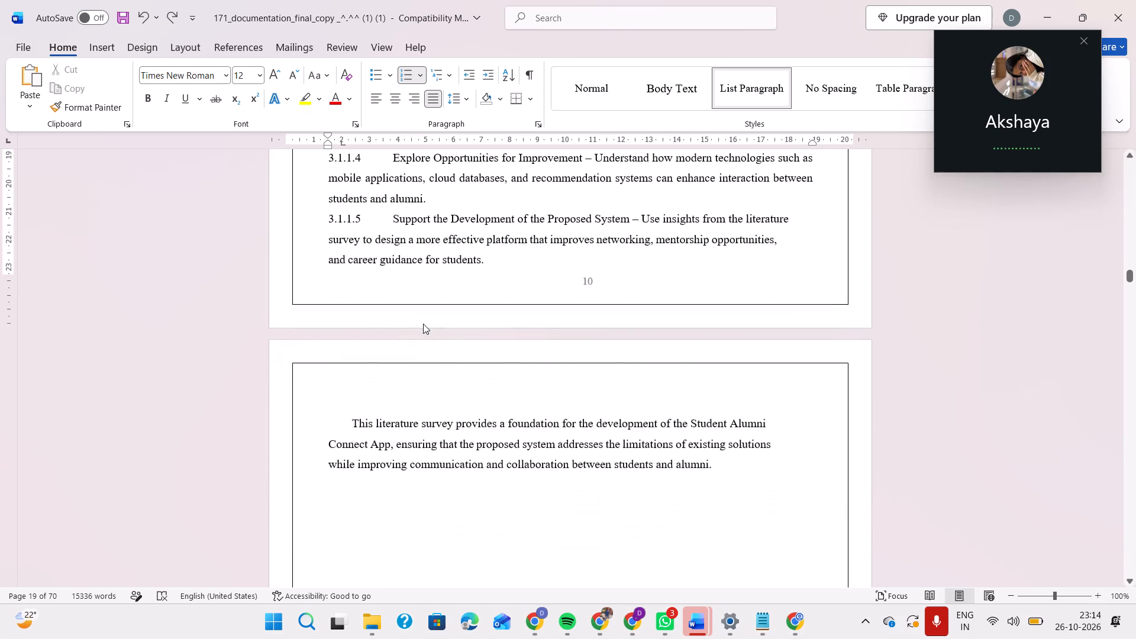
{"action": "scroll", "coordinate": [423, 324], "scroll_direction": "down", "scroll_amount": 6}
{"action": "scroll", "coordinate": [423, 324], "scroll_direction": "up", "scroll_amount": 4}
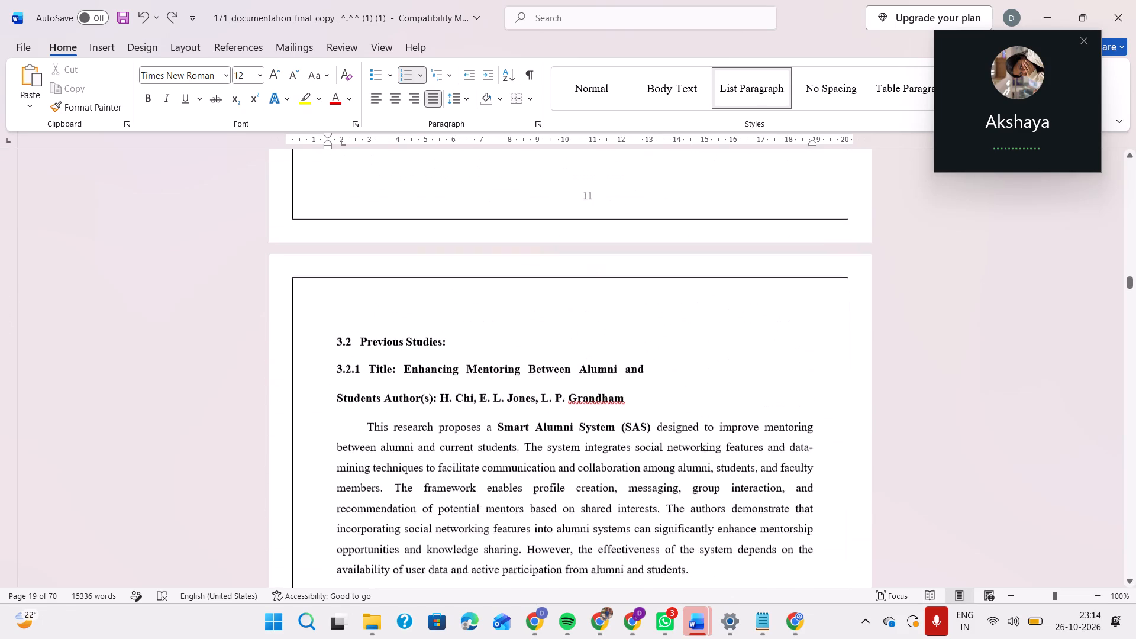
{"action": "scroll", "coordinate": [423, 324], "scroll_direction": "up", "scroll_amount": 2}
{"action": "scroll", "coordinate": [422, 421], "scroll_direction": "up", "scroll_amount": 1}
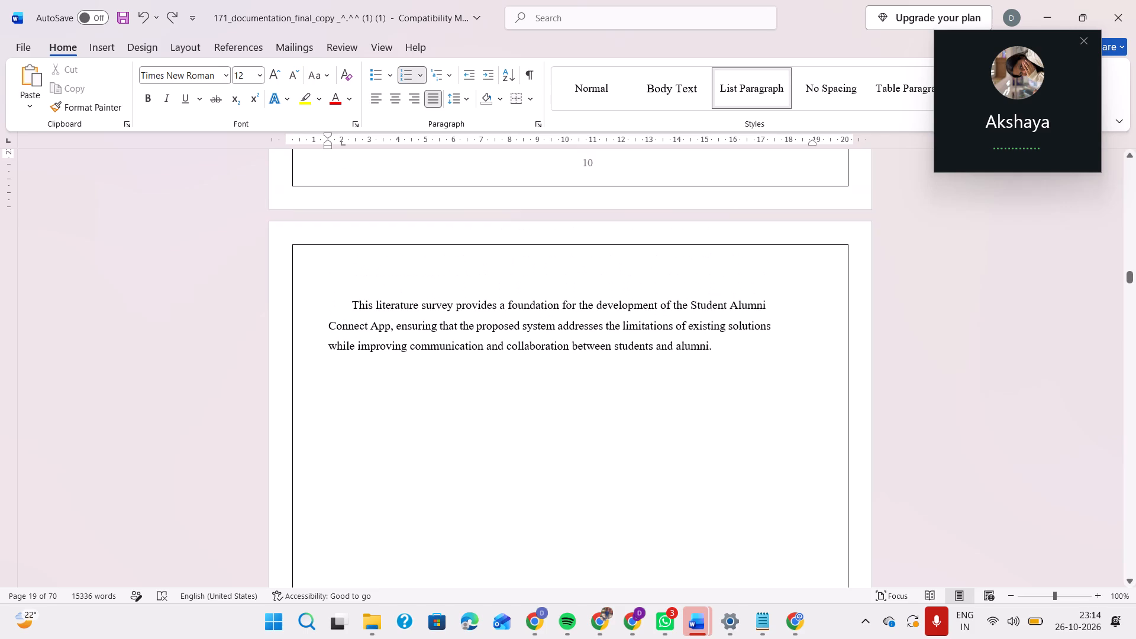
{"action": "left_click", "coordinate": [393, 490]}
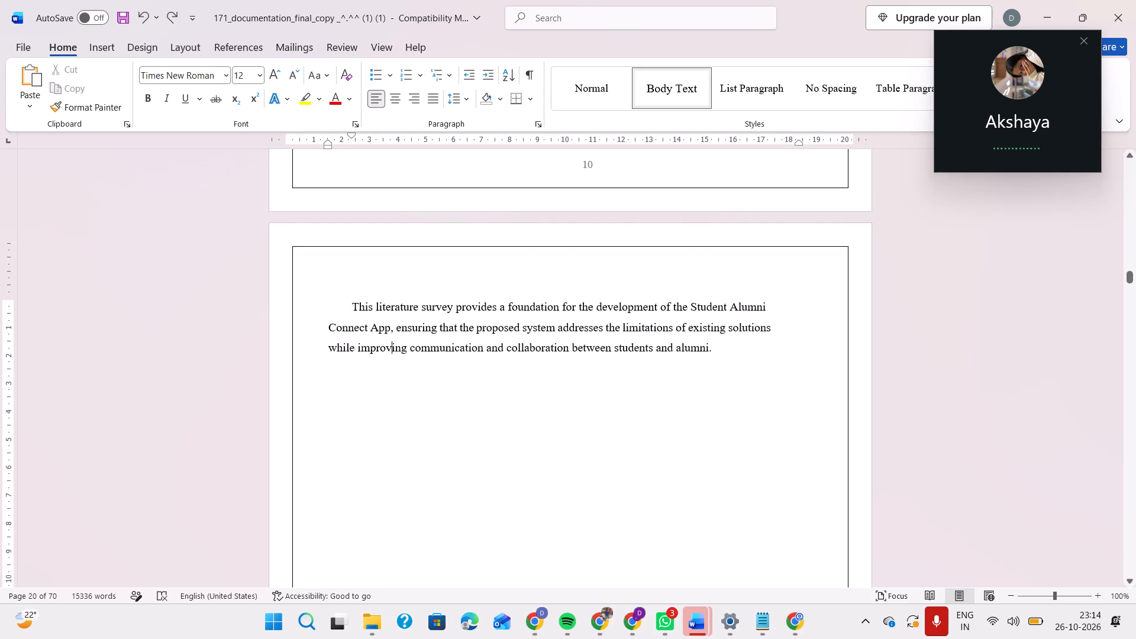
{"action": "double_click", "coordinate": [393, 490]}
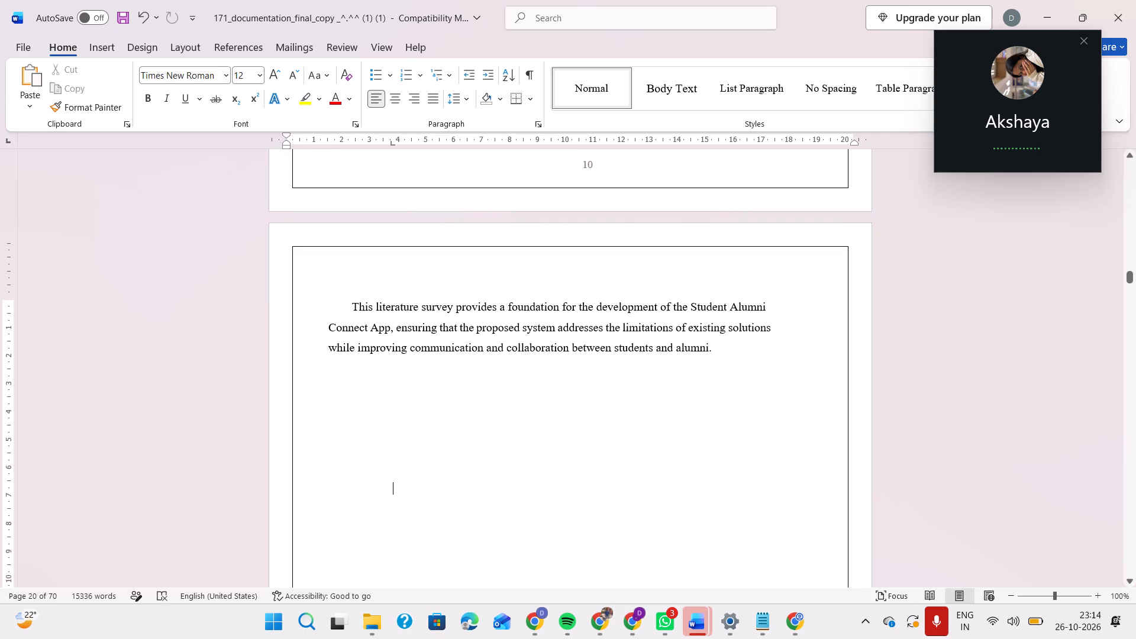
{"action": "key", "text": "Delete"}
{"action": "key", "text": "Delete"}
{"action": "key", "text": "Delete"}
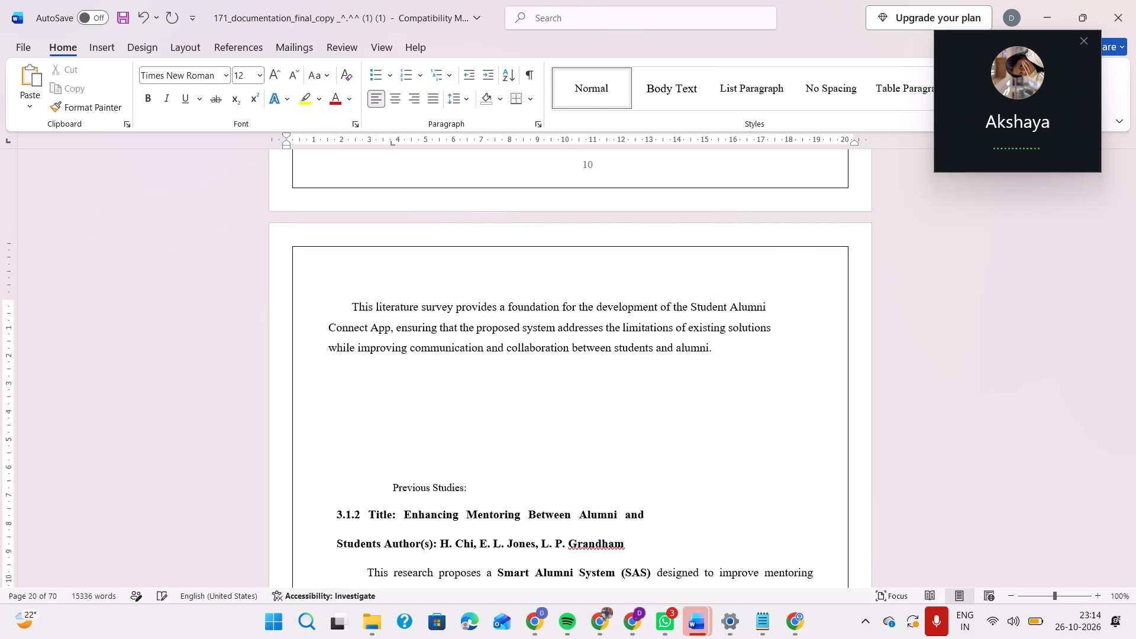
Delete the Previous Studies heading text and the blank lines between the closing literature survey paragraph and the Enhancing Mentoring title.
{"action": "left_click_drag", "start_coordinate": [476, 486], "coordinate": [469, 487]}
{"action": "left_click_drag", "start_coordinate": [469, 487], "coordinate": [360, 483]}
{"action": "key", "text": "BackSpace"}
{"action": "key", "text": "BackSpace"}
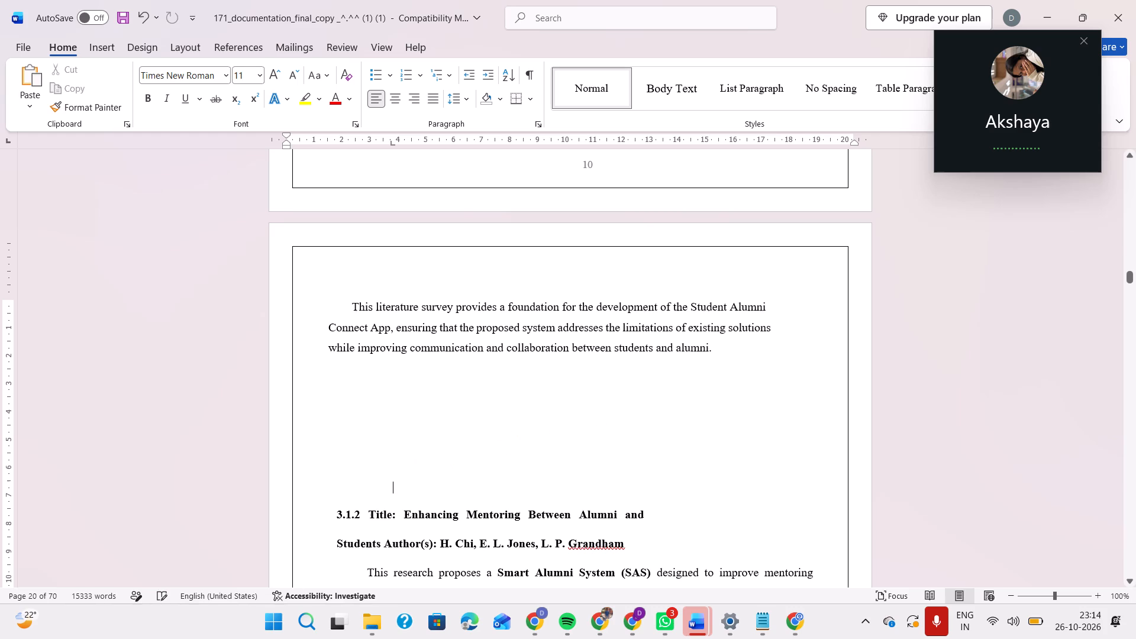
{"action": "key", "text": "BackSpace"}
{"action": "key", "text": "BackSpace"}
{"action": "key", "text": "BackSpace"}
{"action": "key", "text": "BackSpace"}
{"action": "key", "text": "BackSpace"}
{"action": "key", "text": "BackSpace"}
{"action": "key", "text": "BackSpace"}
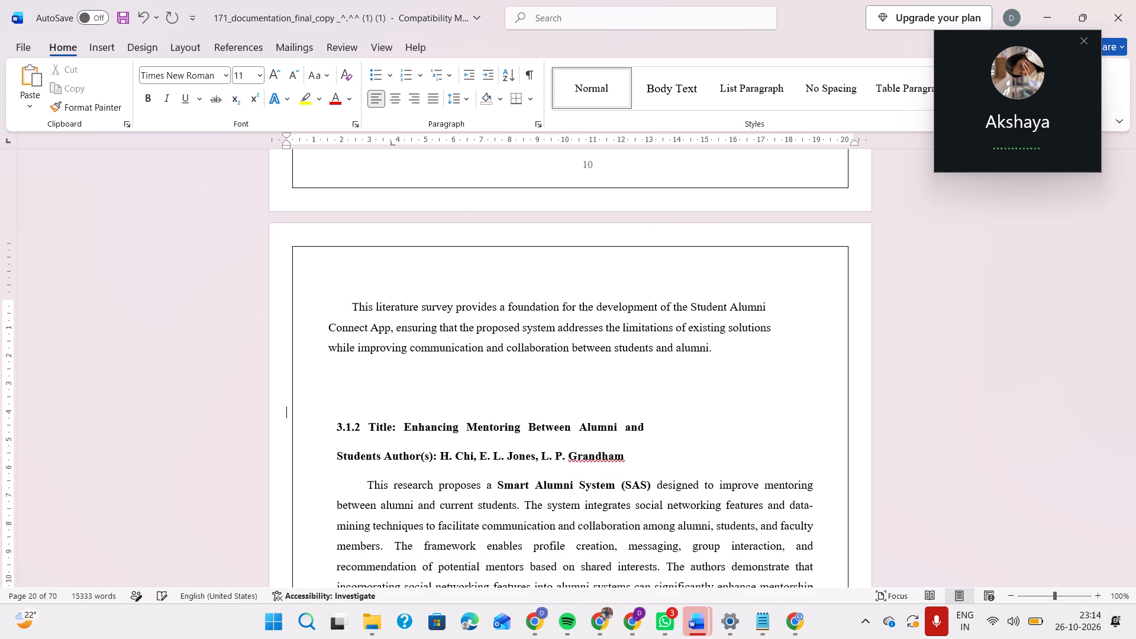
{"action": "key", "text": "BackSpace"}
{"action": "key", "text": "BackSpace"}
{"action": "key", "text": "BackSpace"}
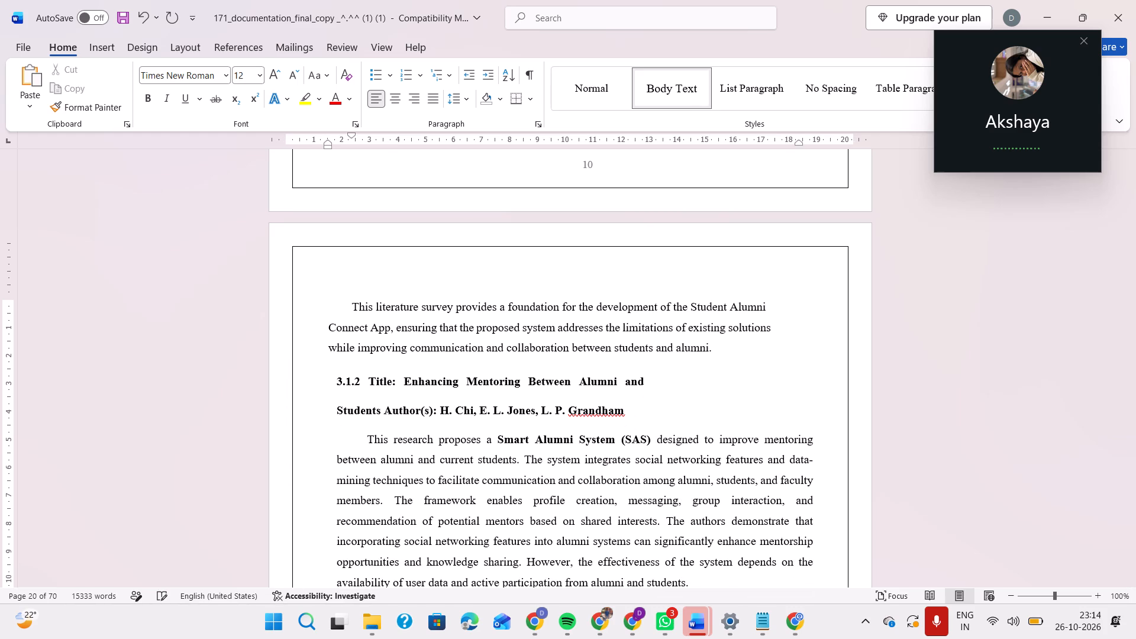
Remove the page break splitting the Design of Alumni Portal with Data Security paragraph, keeping the word "communication" intact.
{"action": "scroll", "coordinate": [409, 544], "scroll_direction": "down", "scroll_amount": 11}
{"action": "scroll", "coordinate": [329, 502], "scroll_direction": "up", "scroll_amount": 2}
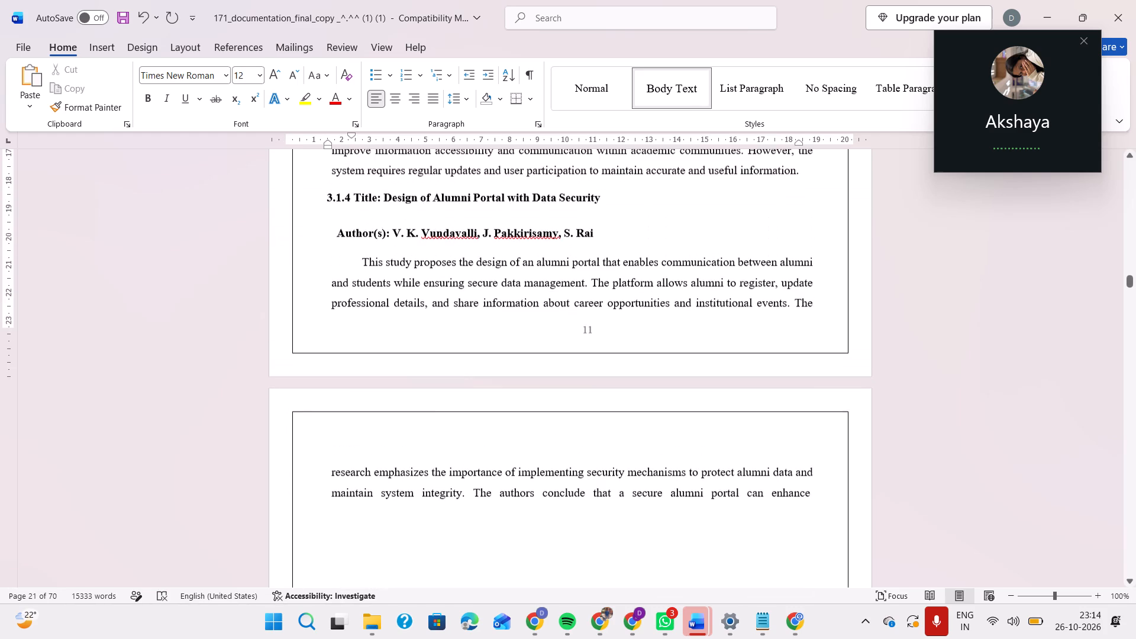
{"action": "scroll", "coordinate": [499, 489], "scroll_direction": "down", "scroll_amount": 6}
{"action": "scroll", "coordinate": [499, 489], "scroll_direction": "up", "scroll_amount": 4}
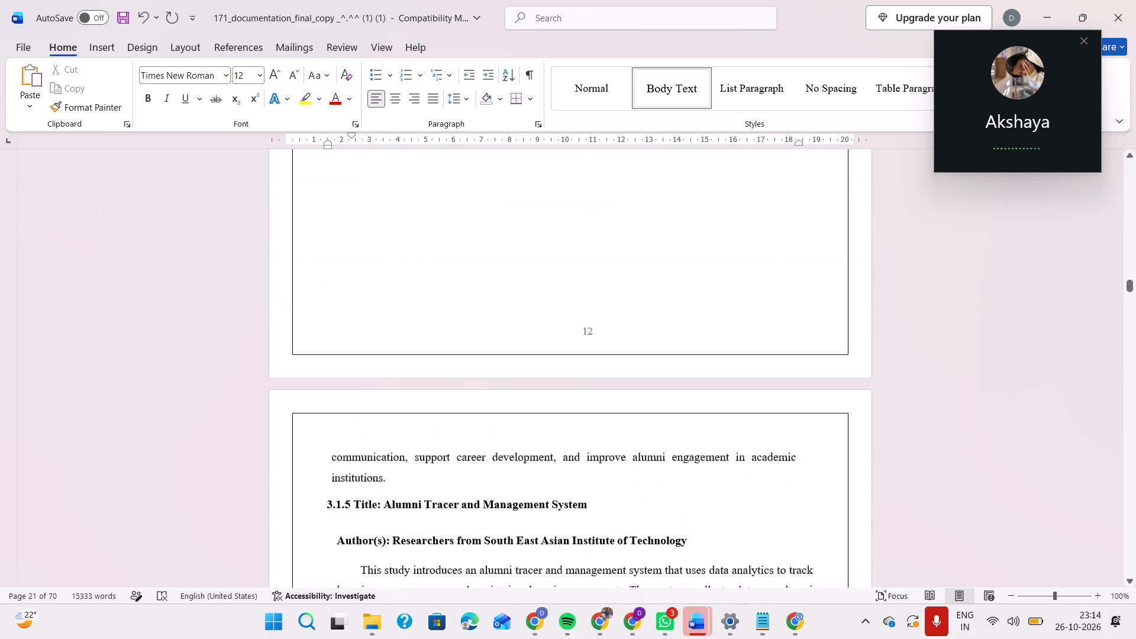
{"action": "scroll", "coordinate": [499, 489], "scroll_direction": "up", "scroll_amount": 4}
{"action": "left_click", "coordinate": [739, 429]}
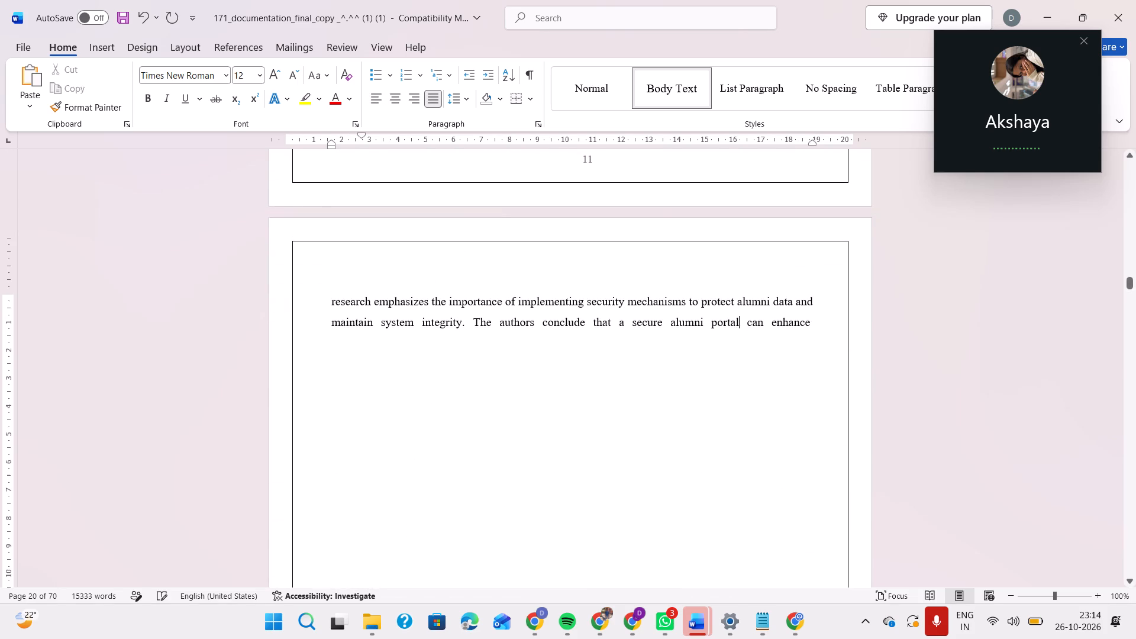
{"action": "double_click", "coordinate": [739, 429]}
{"action": "key", "text": "Delete"}
{"action": "key", "text": "Delete"}
{"action": "key", "text": "Delete"}
{"action": "key", "text": "Delete"}
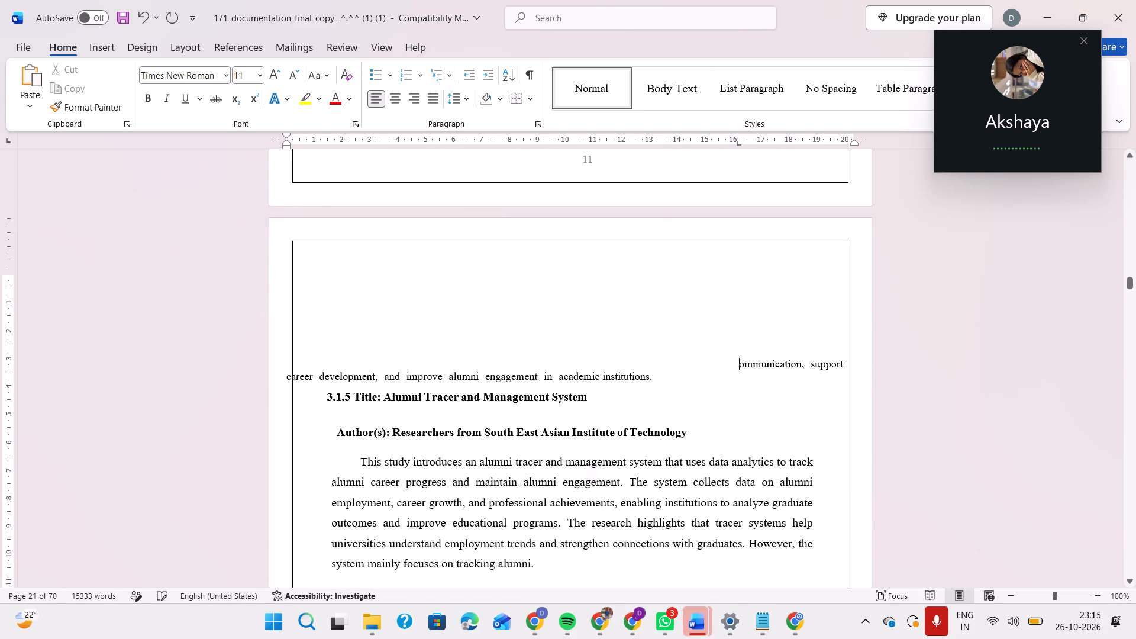
{"action": "key", "text": "c"}
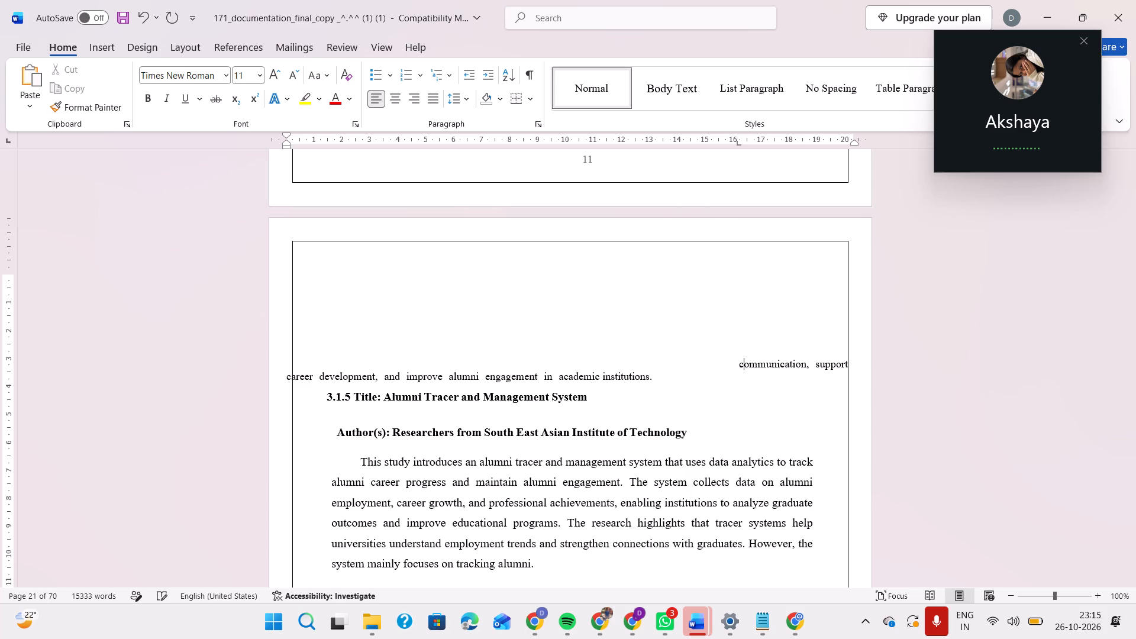
Delete the blank lines before "communication, support career development" and rejoin it to "can enhance" with a single space.
{"action": "key", "text": "Left"}
{"action": "key", "text": "BackSpace"}
{"action": "key", "text": "BackSpace"}
{"action": "key", "text": "BackSpace"}
{"action": "key", "text": "BackSpace"}
{"action": "key", "text": "BackSpace"}
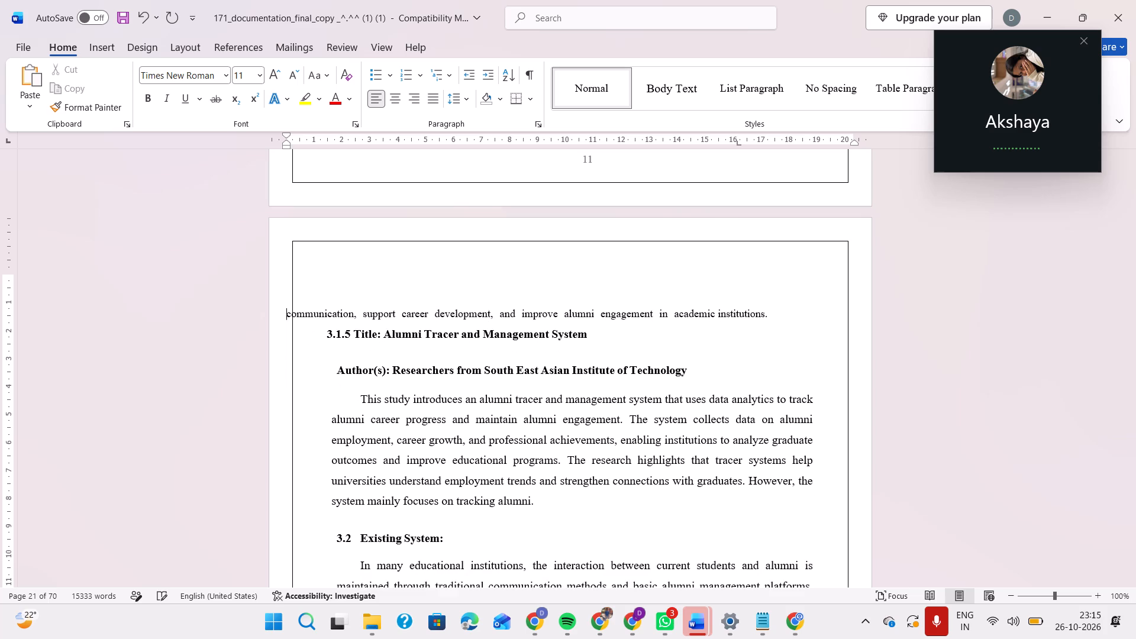
{"action": "key", "text": "BackSpace"}
{"action": "key", "text": "BackSpace"}
{"action": "key", "text": "BackSpace"}
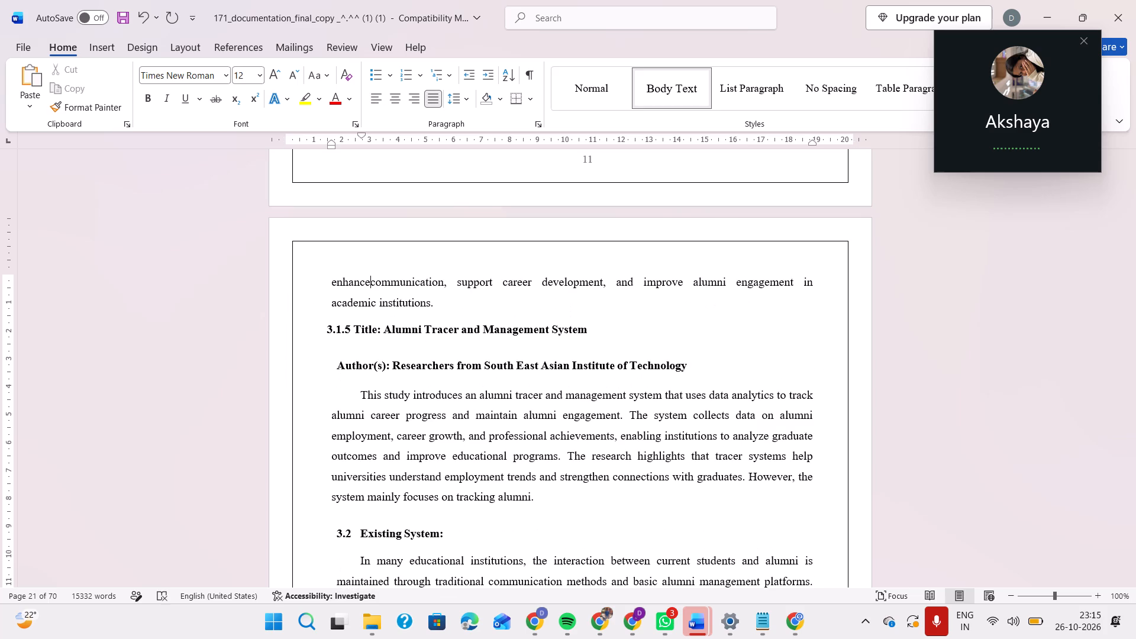
{"action": "key", "text": "space"}
Select list items 3.2.3.1 to 3.2.3.3 under the Professional Networking Platforms heading.
{"action": "scroll", "coordinate": [822, 410], "scroll_direction": "up", "scroll_amount": 2}
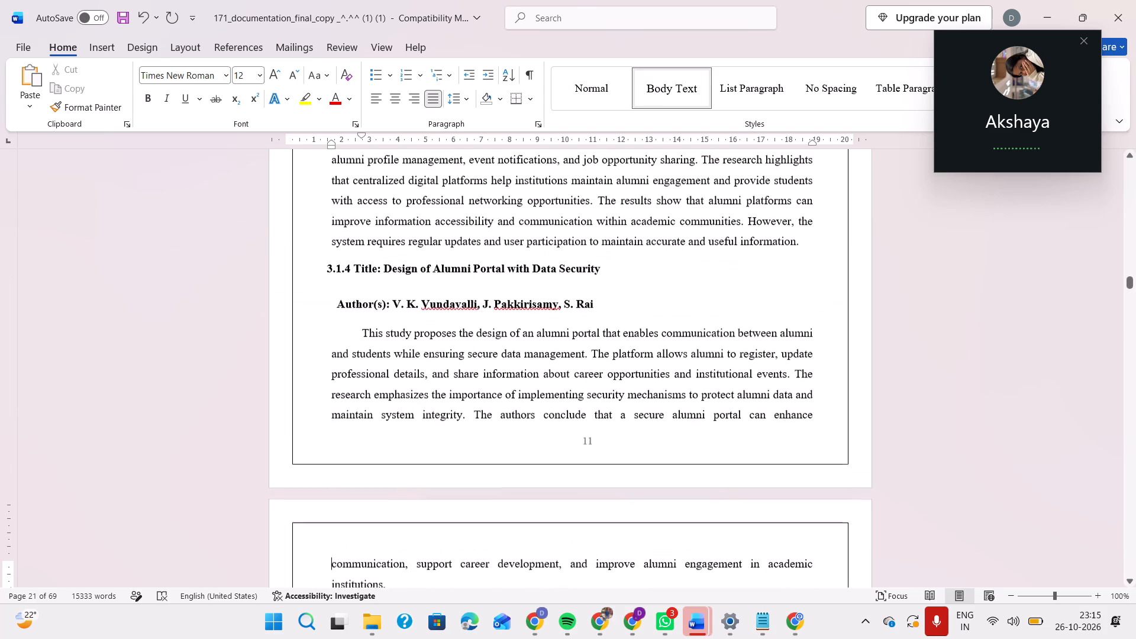
{"action": "scroll", "coordinate": [734, 432], "scroll_direction": "down", "scroll_amount": 5}
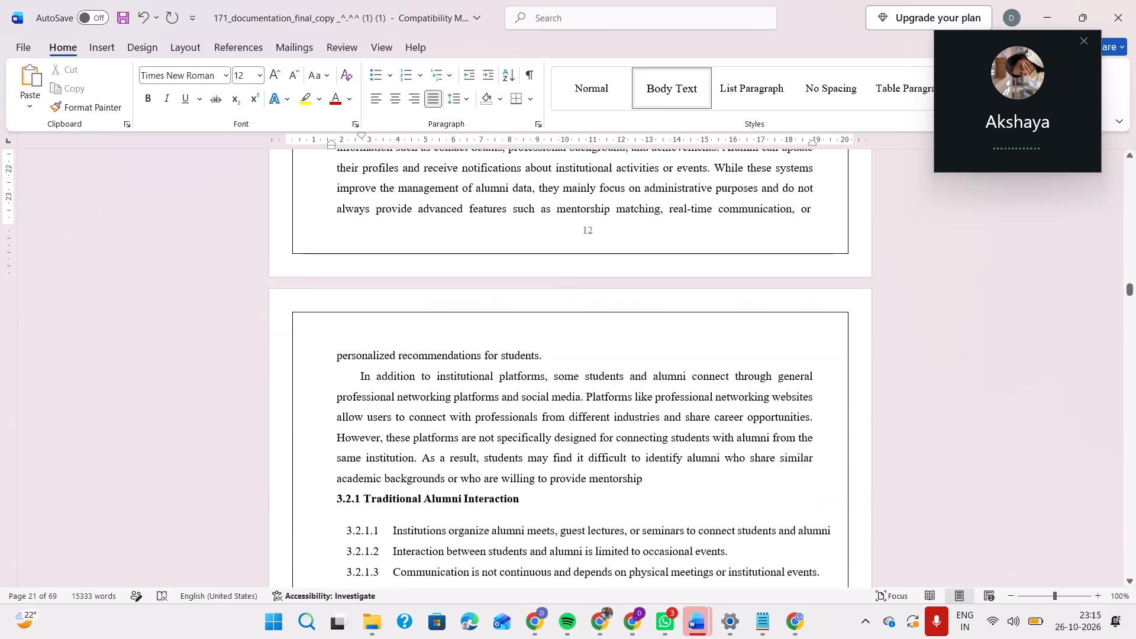
{"action": "scroll", "coordinate": [690, 445], "scroll_direction": "down", "scroll_amount": 2}
{"action": "scroll", "coordinate": [569, 375], "scroll_direction": "down", "scroll_amount": 1}
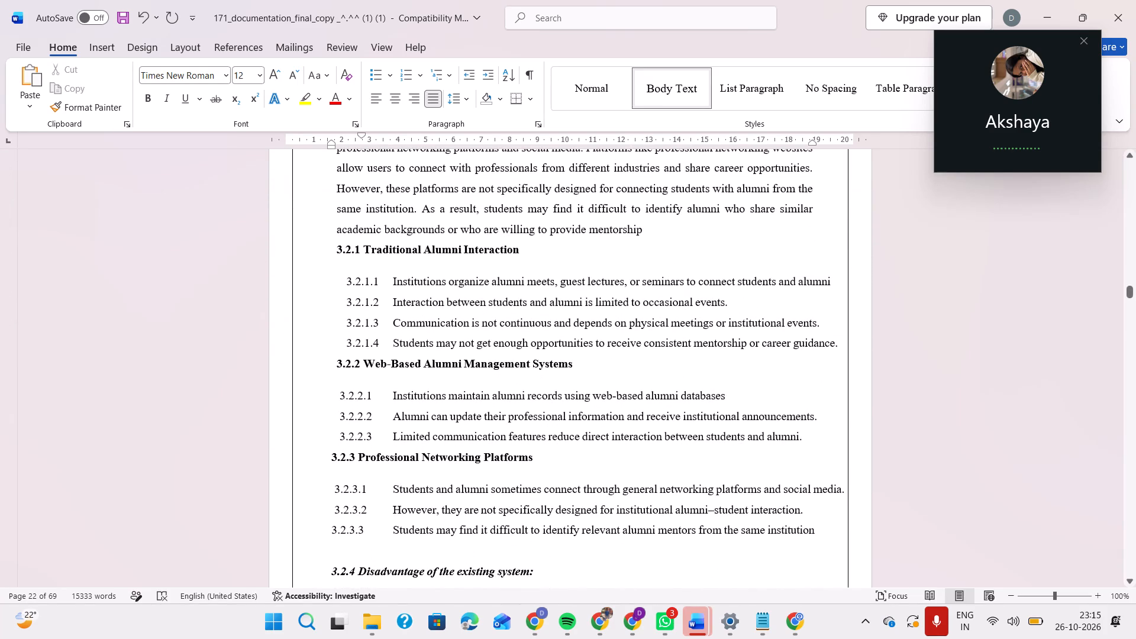
{"action": "scroll", "coordinate": [569, 375], "scroll_direction": "down", "scroll_amount": 1}
{"action": "scroll", "coordinate": [569, 375], "scroll_direction": "up", "scroll_amount": 2}
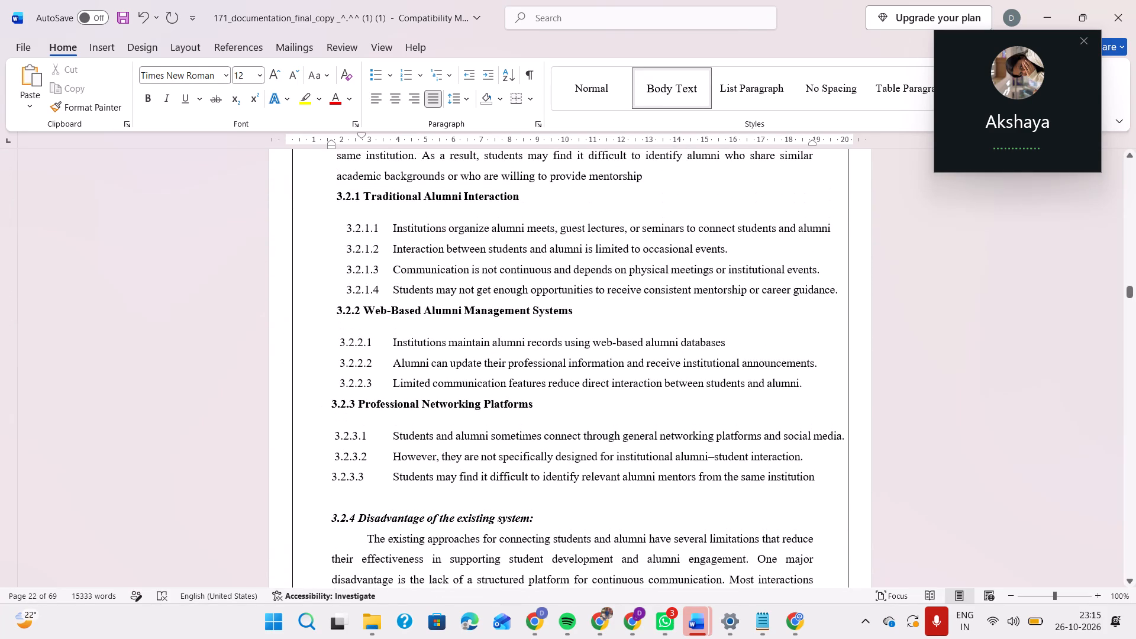
{"action": "left_click", "coordinate": [330, 434]}
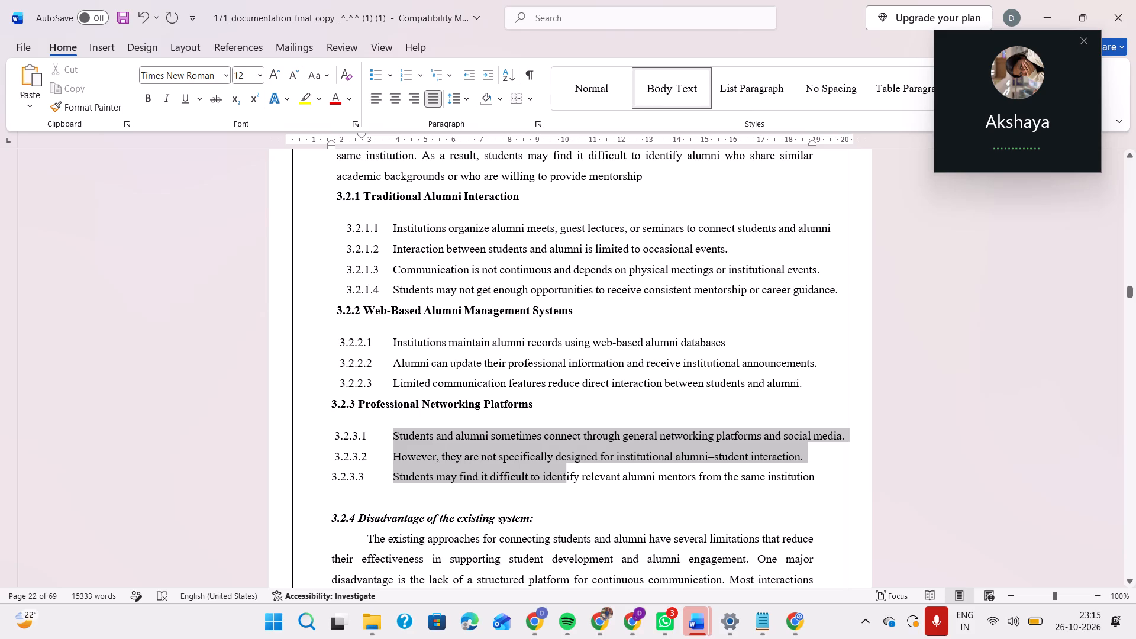